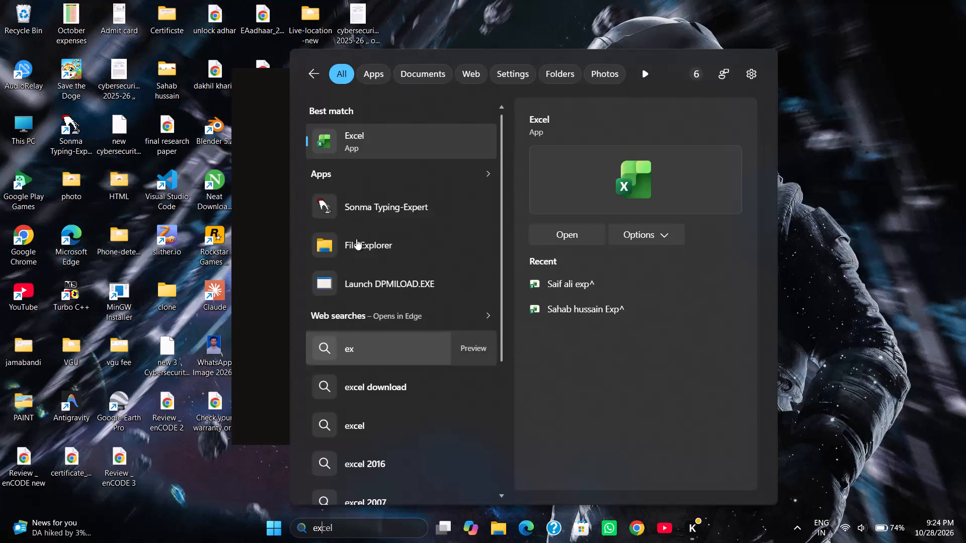
# Launch Excel from the search results and create a blank workbook.
pyautogui.doubleClick(389, 149)
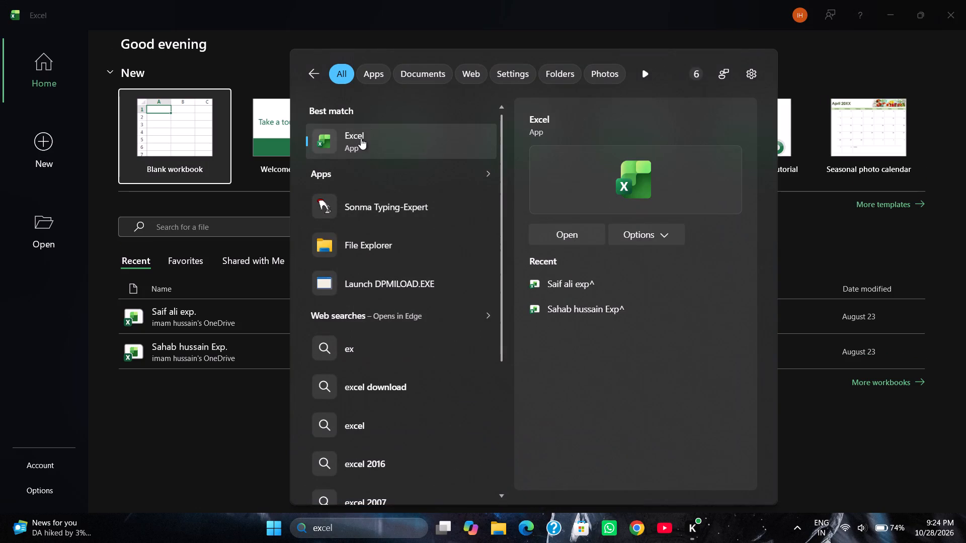
pyautogui.doubleClick(207, 139)
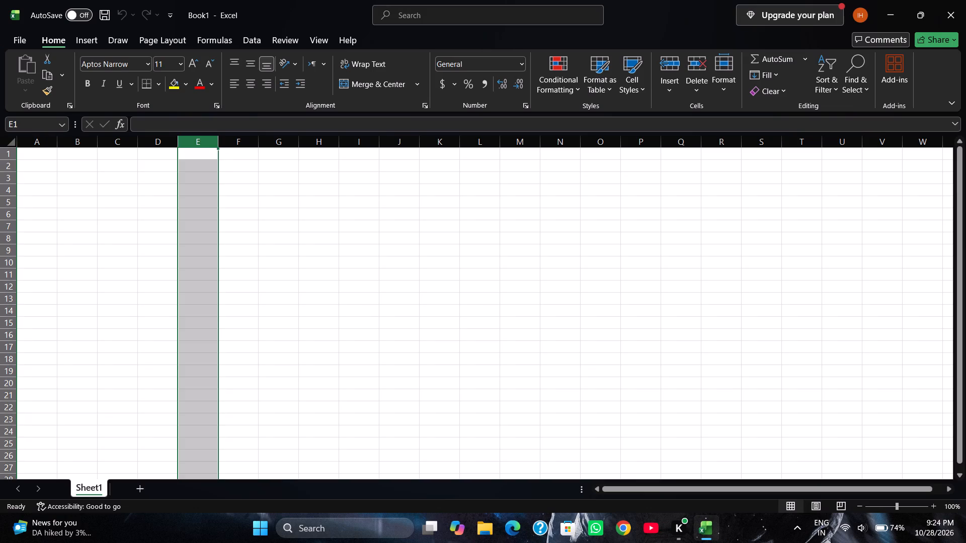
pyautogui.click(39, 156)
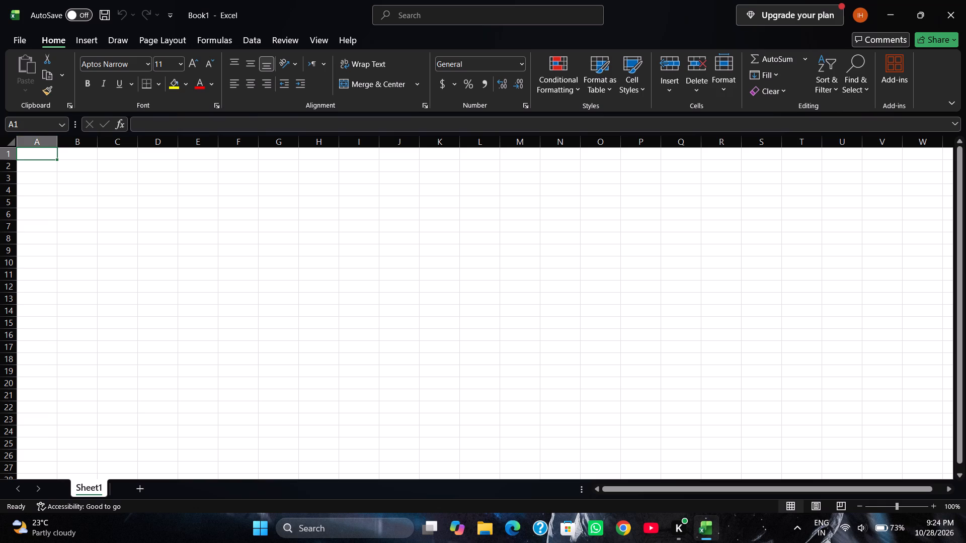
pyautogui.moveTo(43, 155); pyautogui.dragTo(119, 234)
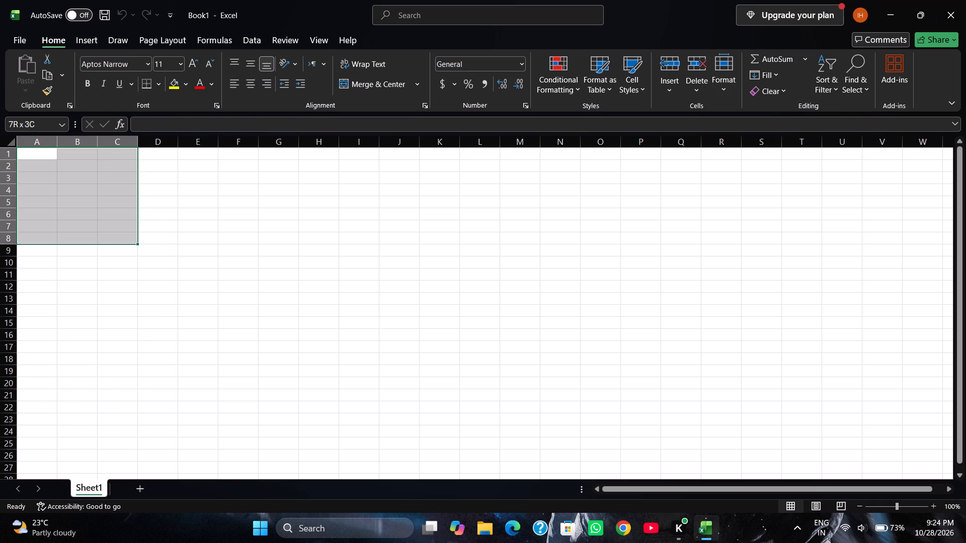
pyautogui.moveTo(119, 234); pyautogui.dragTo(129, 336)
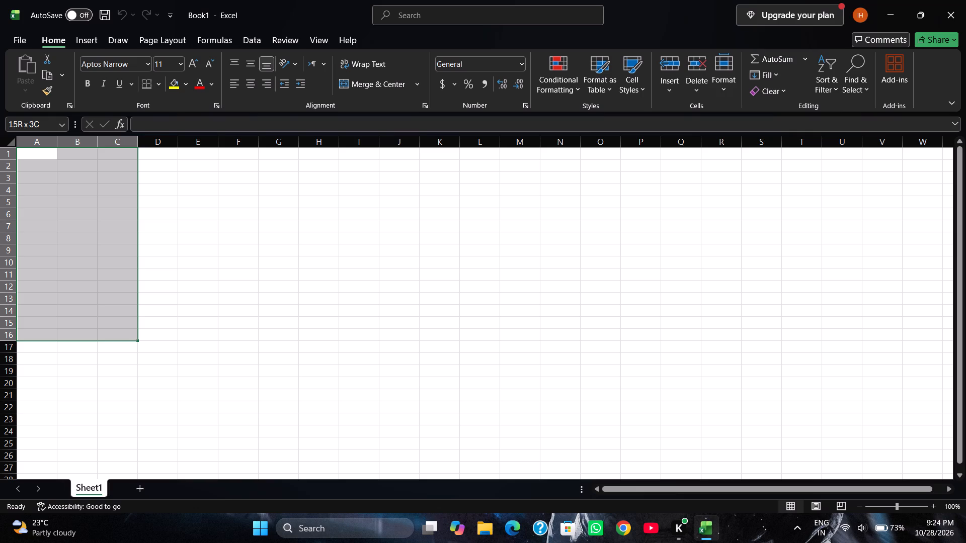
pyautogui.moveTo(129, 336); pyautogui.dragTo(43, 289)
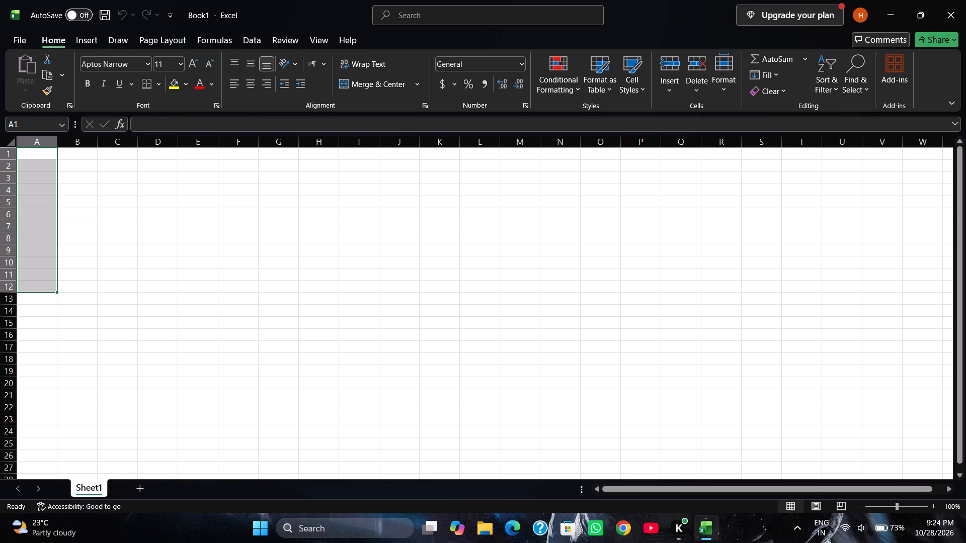
# Widen columns A and B to more than twice their default width, with column A slightly wider than column B.
pyautogui.moveTo(56, 139); pyautogui.dragTo(119, 154)
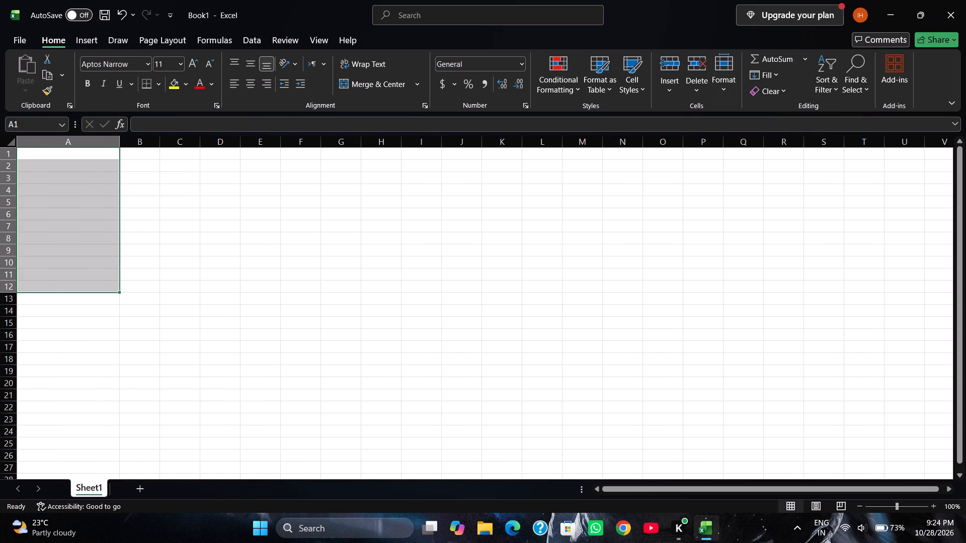
pyautogui.click(145, 169)
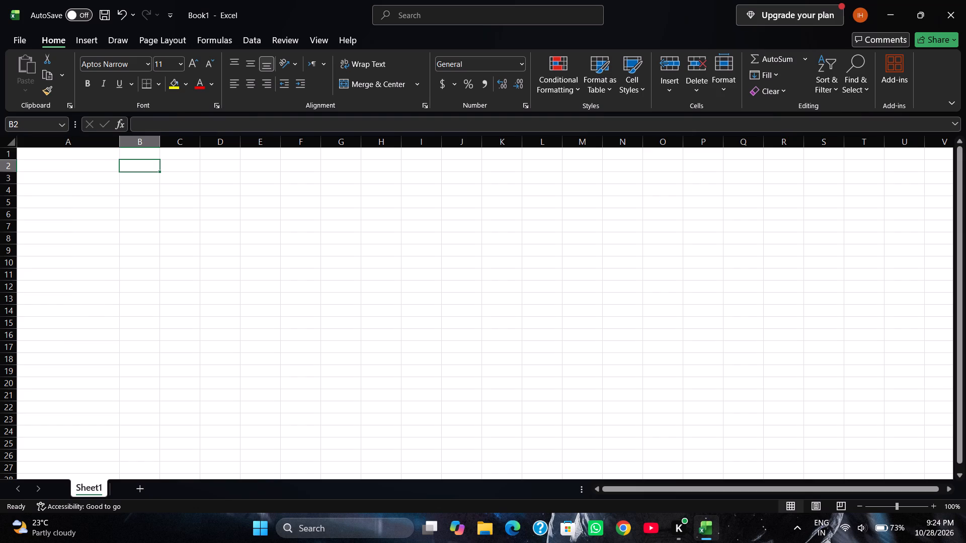
pyautogui.click(160, 157)
pyautogui.moveTo(159, 157); pyautogui.dragTo(183, 162)
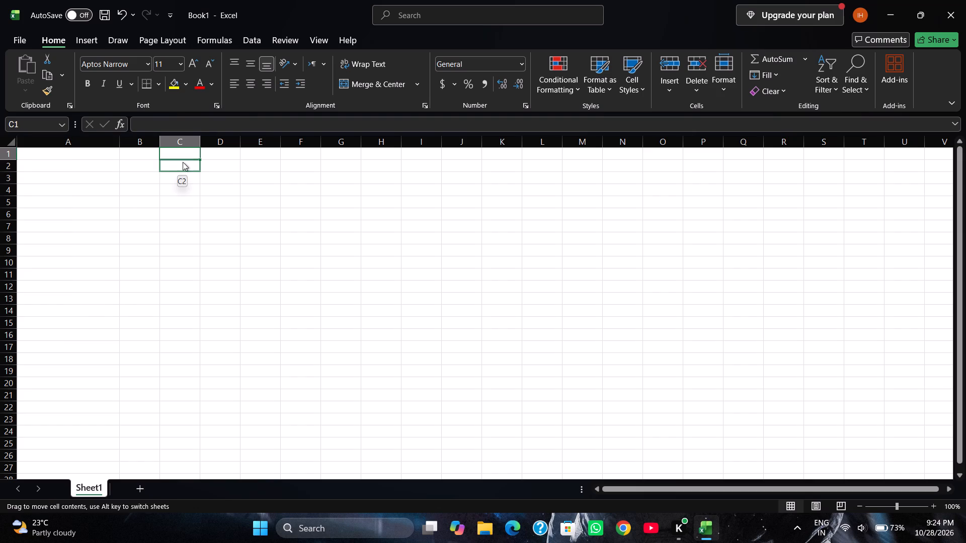
pyautogui.moveTo(183, 162); pyautogui.dragTo(178, 162)
pyautogui.click(149, 163)
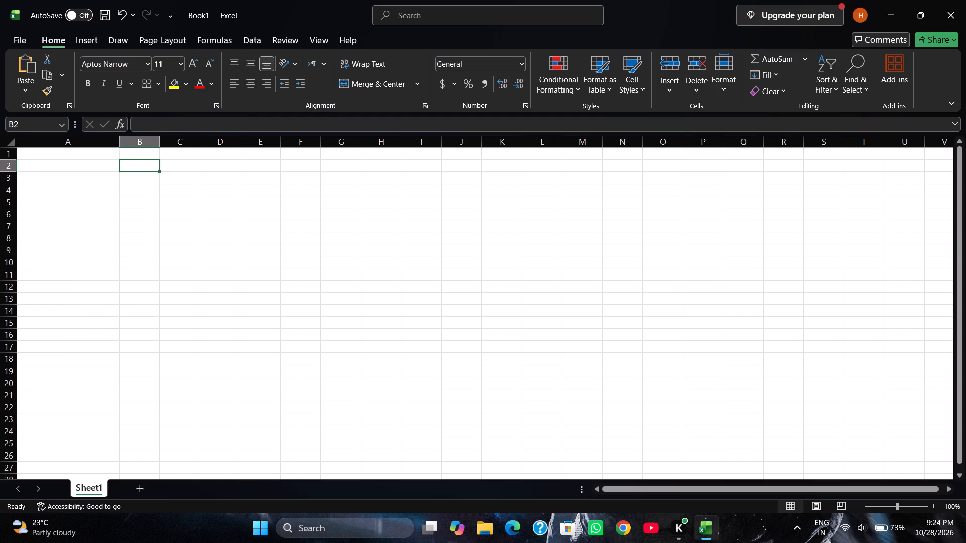
pyautogui.moveTo(158, 146); pyautogui.dragTo(209, 149)
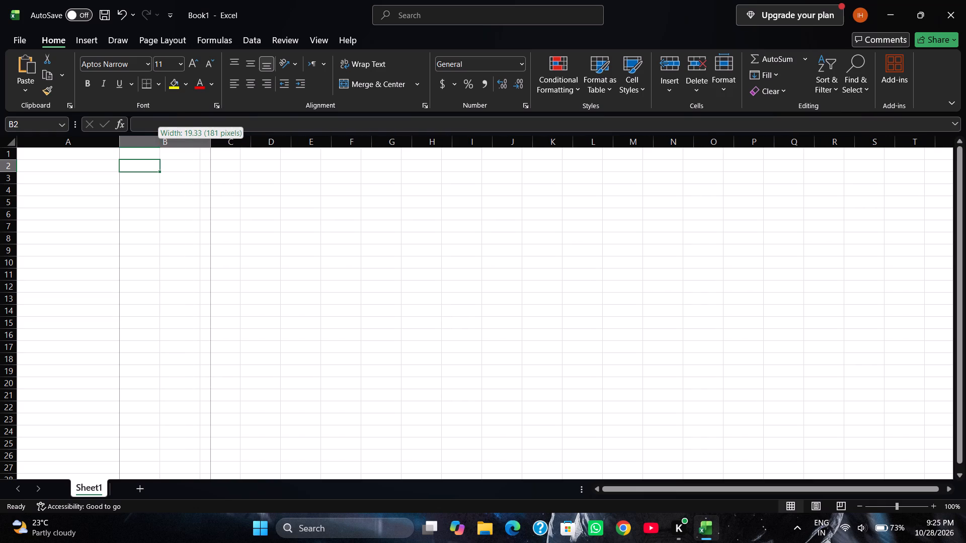
pyautogui.moveTo(209, 149); pyautogui.dragTo(214, 149)
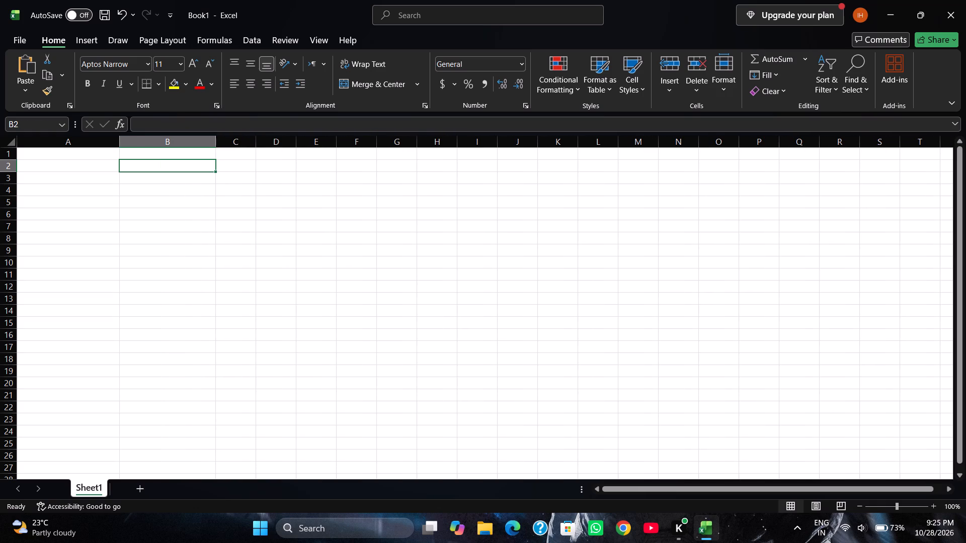
# Enter the heading "money" in cell A1.
pyautogui.click(88, 155)
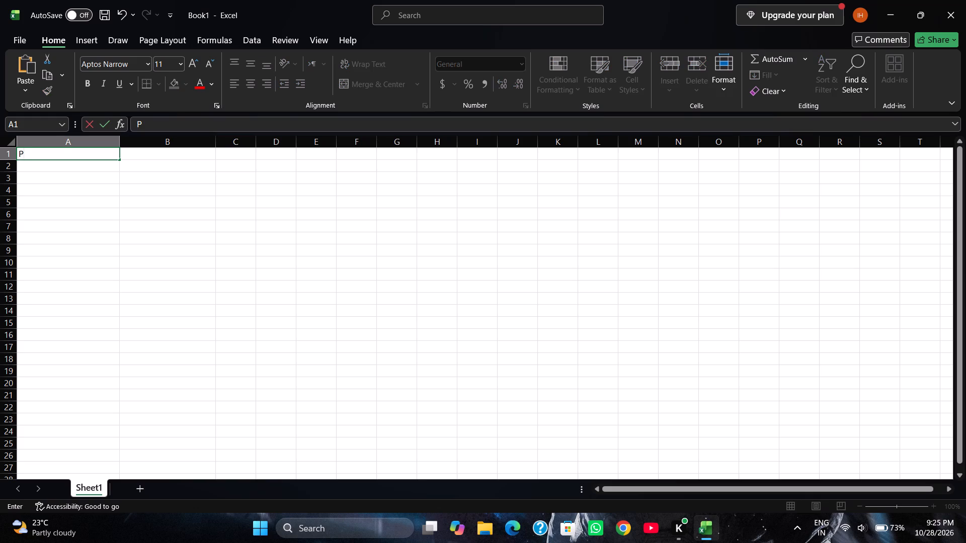
pyautogui.write('irce')
pyautogui.press('BackSpace')
pyautogui.press('BackSpace')
pyautogui.press('BackSpace')
pyautogui.press('BackSpace')
pyautogui.press('BackSpace')
pyautogui.write('money')
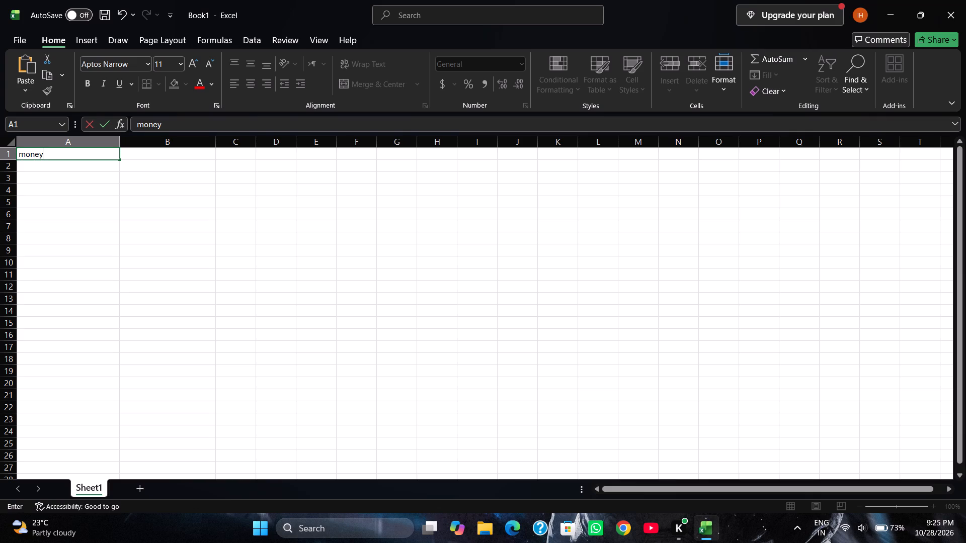
# Enter the heading "Expence." in cell B1, beside the money heading.
pyautogui.click(149, 155)
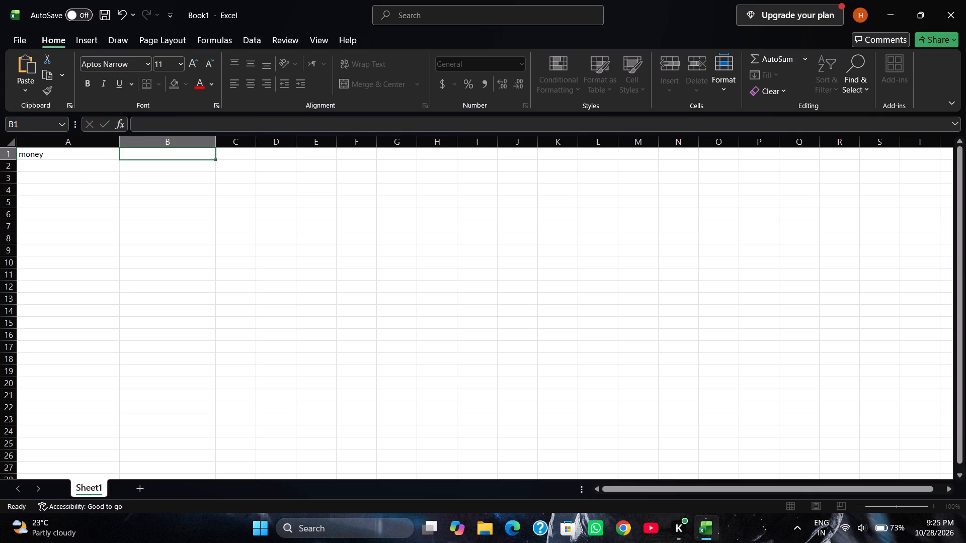
pyautogui.write('ex')
pyautogui.press('BackSpace')
pyautogui.press('BackSpace')
pyautogui.hotkey('shift', 'e')
pyautogui.write('xpence')
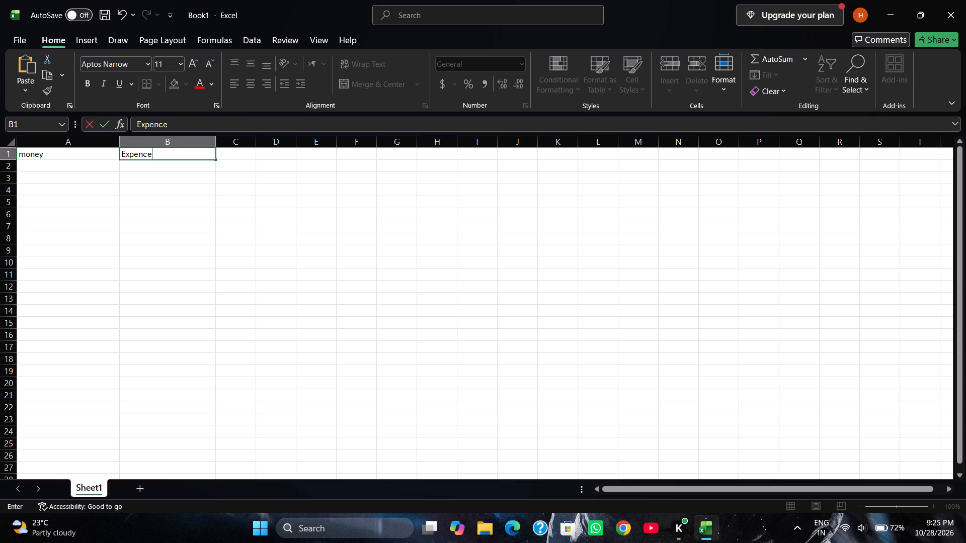
pyautogui.press('BackSpace')
pyautogui.write('e.')
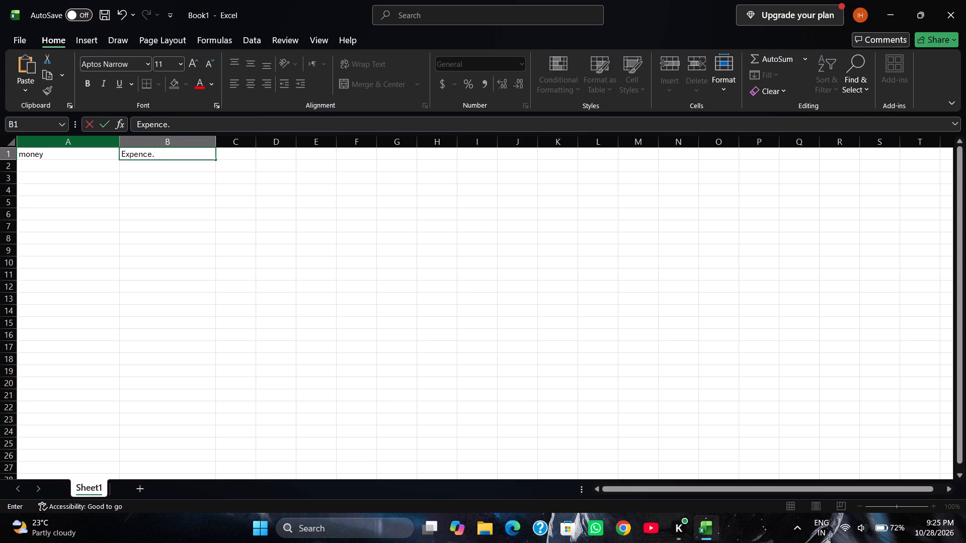
# Capitalise the first letter of the heading in cell A1 so that it reads "Money".
pyautogui.click(56, 154)
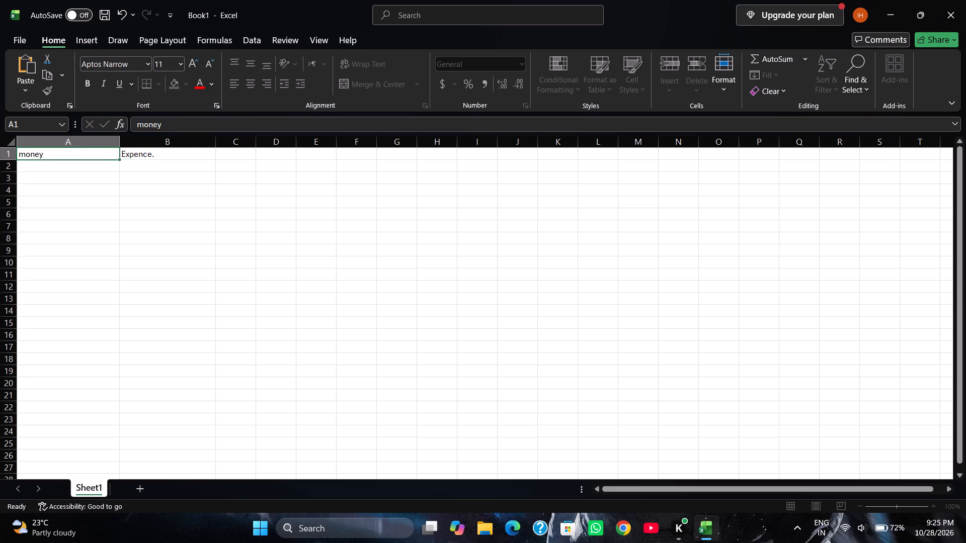
pyautogui.doubleClick(56, 154)
pyautogui.press('Left')
pyautogui.press('Left')
pyautogui.press('Left')
pyautogui.press('Left')
pyautogui.press('BackSpace')
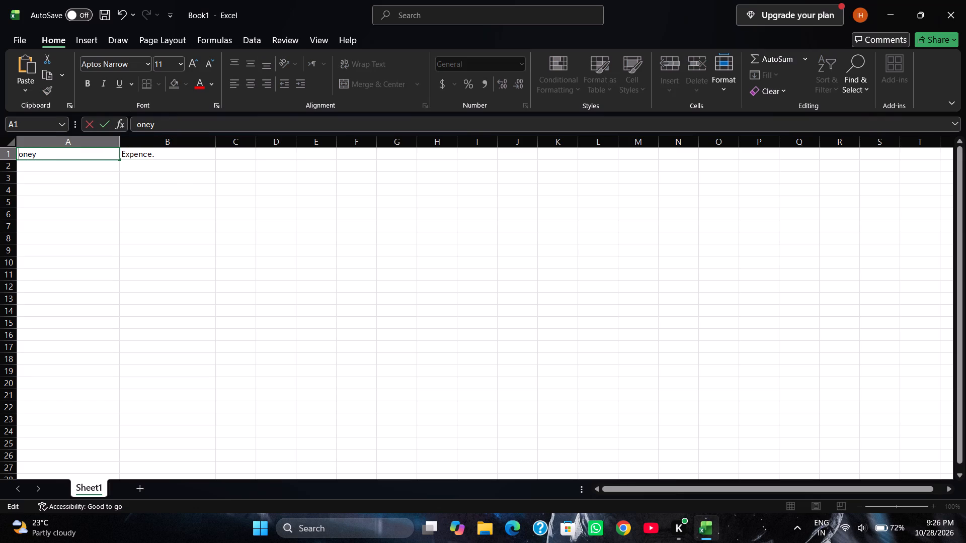
pyautogui.press('m')
# Correct the heading in cell B1 to "Expense", without a trailing full stop.
pyautogui.click(163, 152)
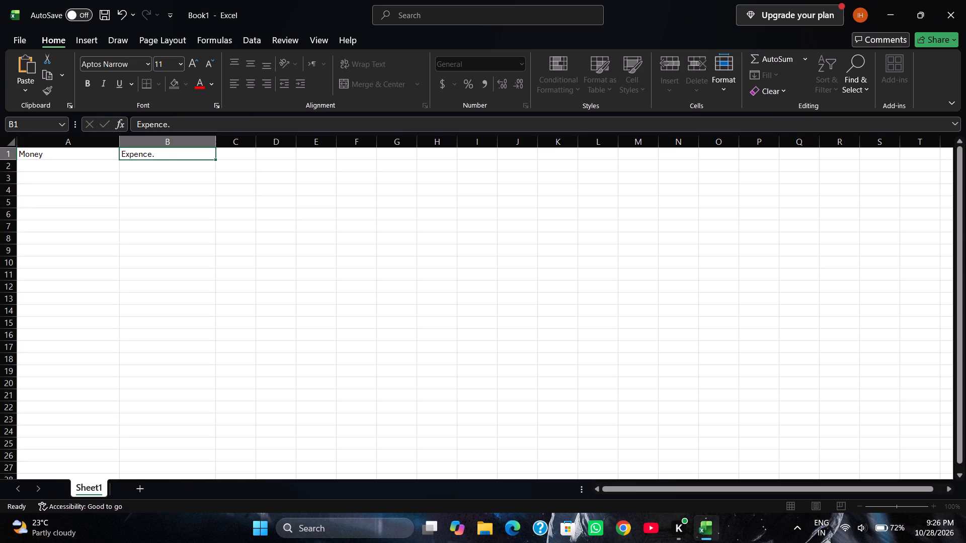
pyautogui.doubleClick(166, 158)
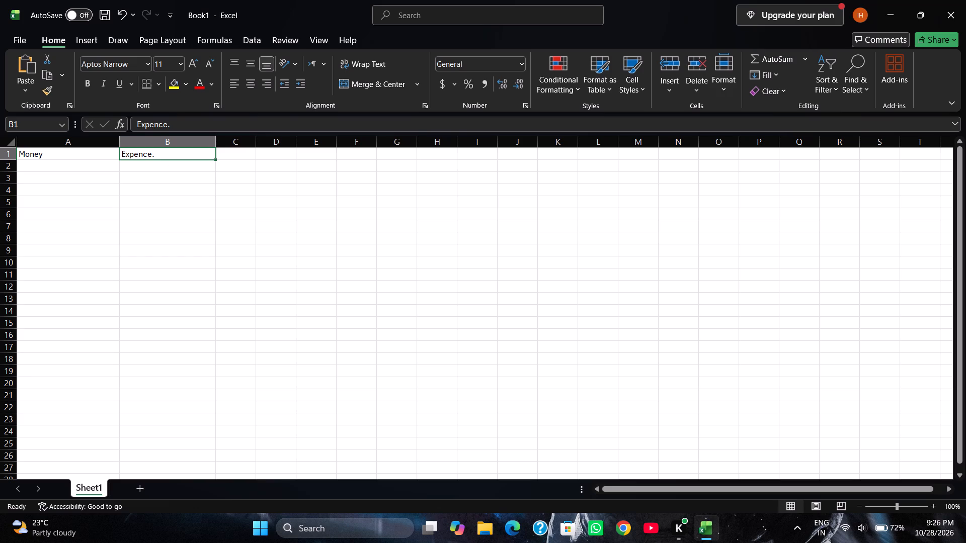
pyautogui.doubleClick(169, 156)
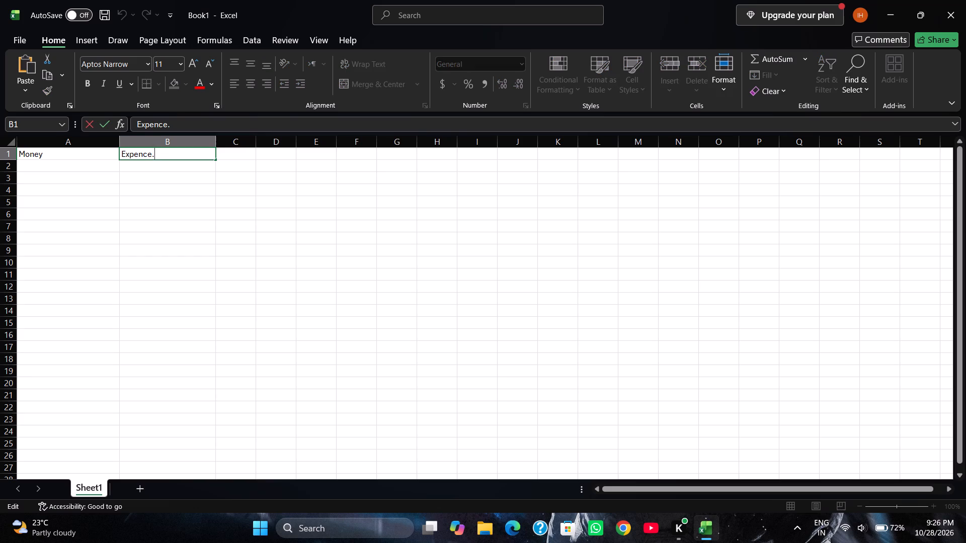
pyautogui.press('BackSpace')
pyautogui.press('BackSpace')
pyautogui.press('BackSpace')
pyautogui.write('se')
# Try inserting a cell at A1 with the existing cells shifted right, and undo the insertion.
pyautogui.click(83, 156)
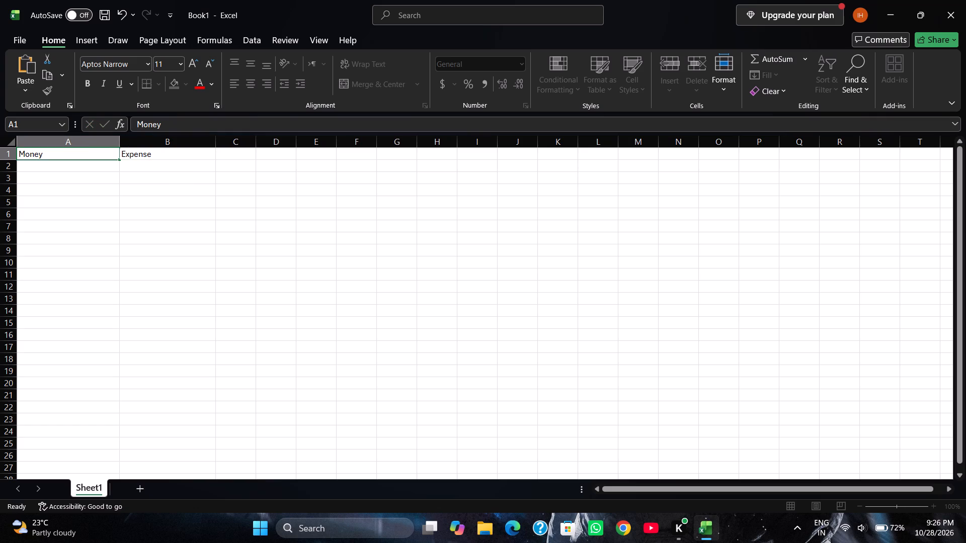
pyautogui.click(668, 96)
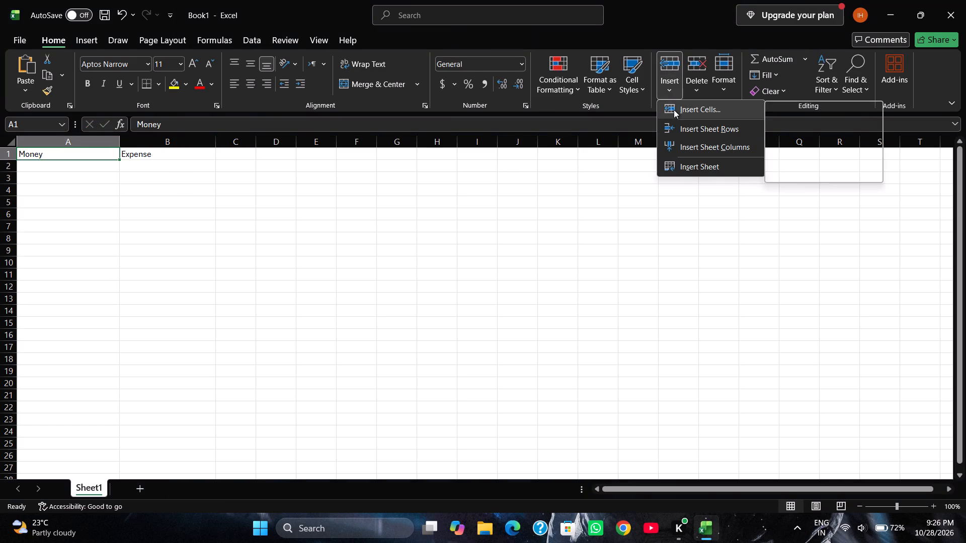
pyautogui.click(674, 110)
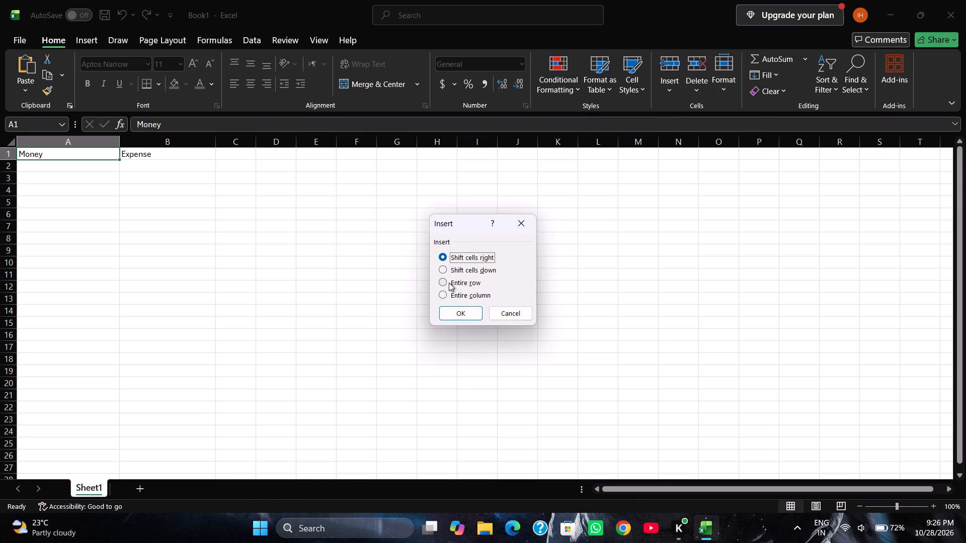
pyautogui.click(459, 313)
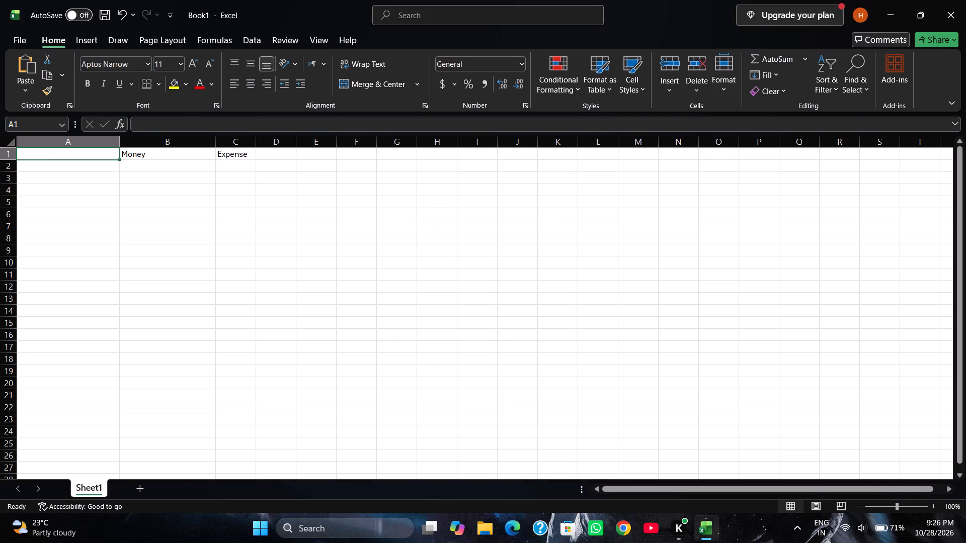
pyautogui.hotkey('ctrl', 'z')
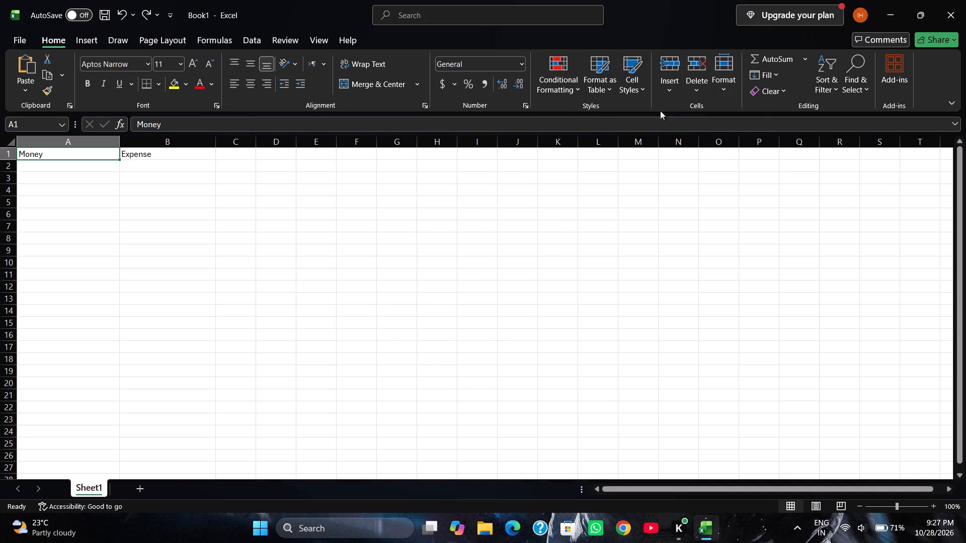
# Insert an entire row above the Money and Expense headings.
pyautogui.click(670, 91)
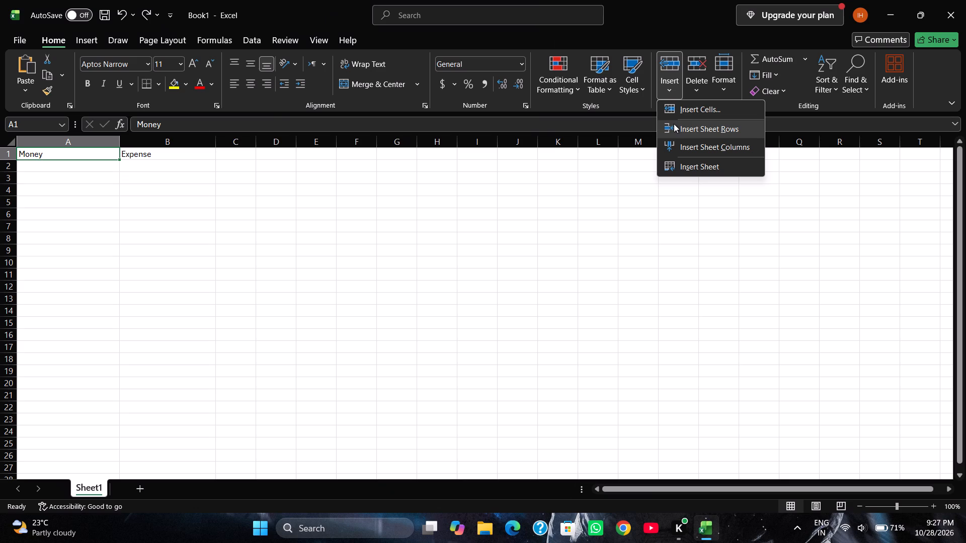
pyautogui.click(685, 110)
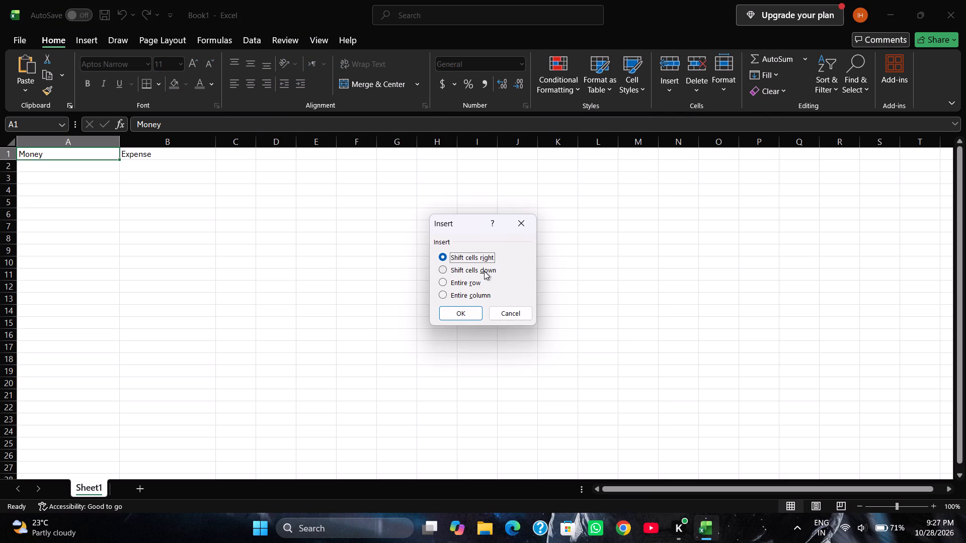
pyautogui.click(462, 282)
pyautogui.click(462, 312)
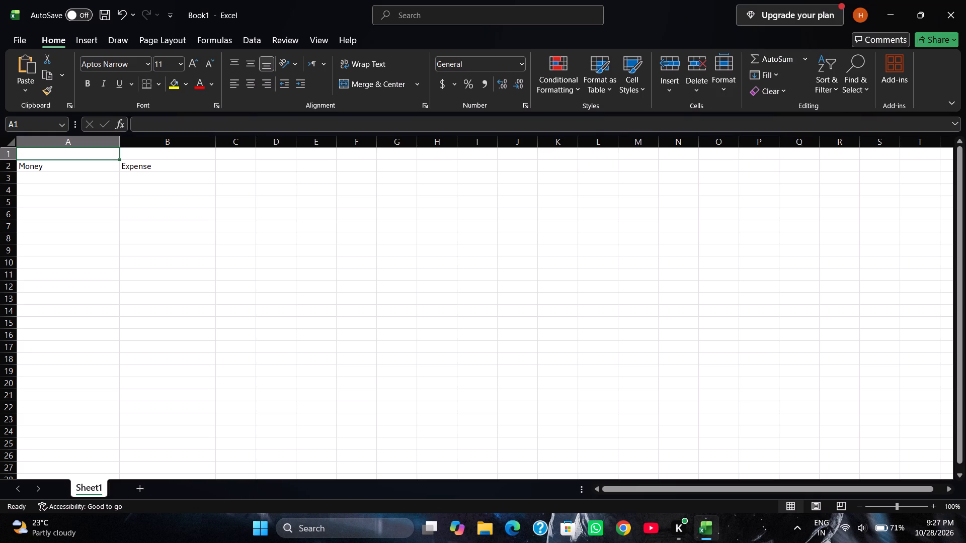
# Merge and center cells A1 and B1 above the headings.
pyautogui.keyDown('shift'); pyautogui.click(150, 154); pyautogui.keyUp('shift')
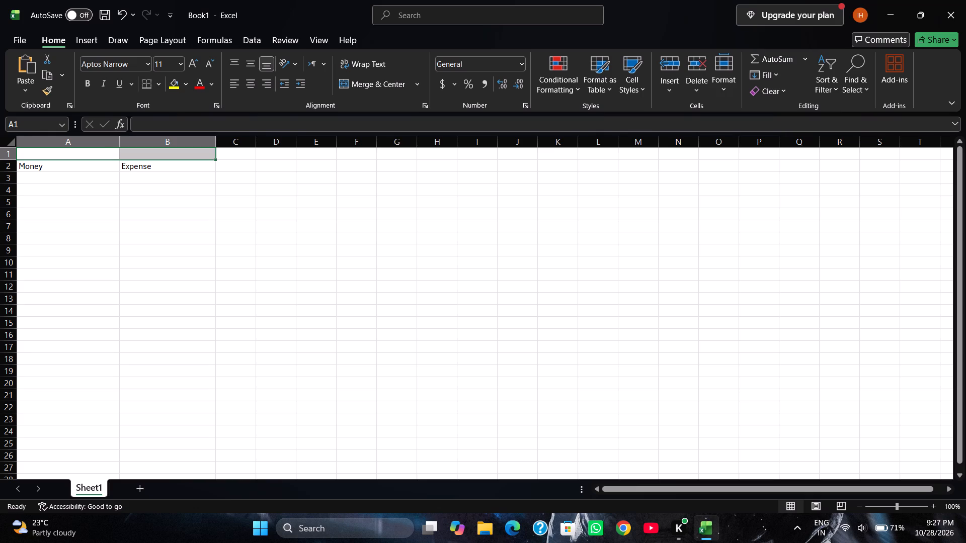
pyautogui.click(388, 90)
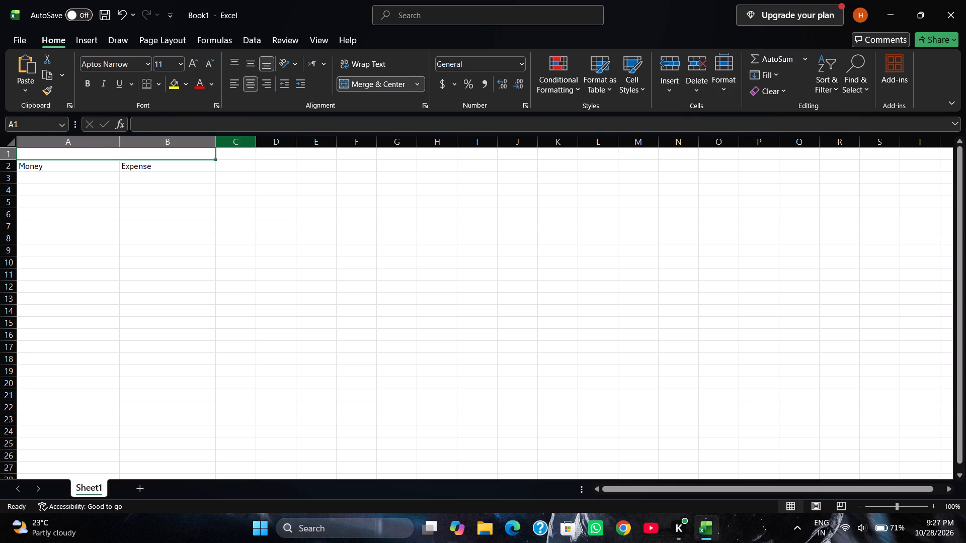
# Enter the amount 25000 in the merged cell above the headings.
pyautogui.click(164, 155)
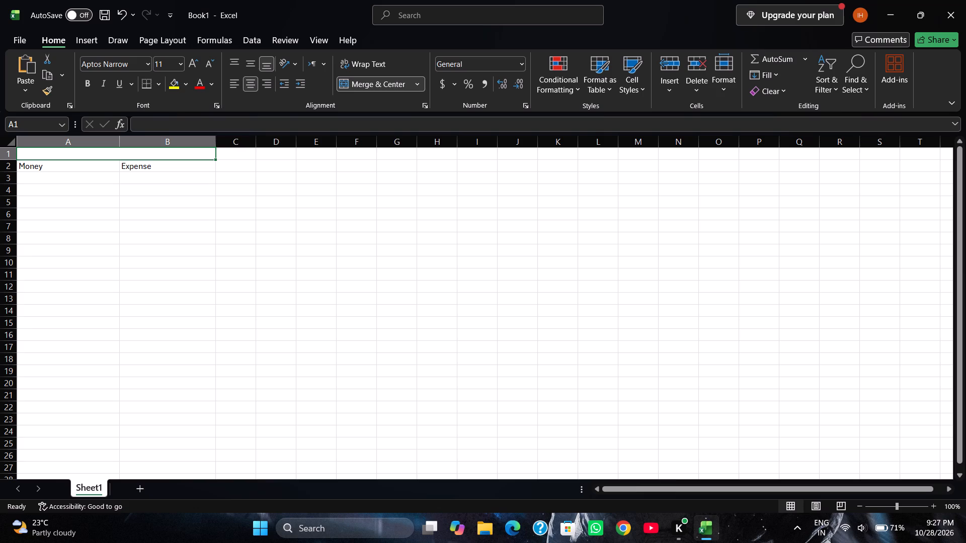
pyautogui.doubleClick(164, 155)
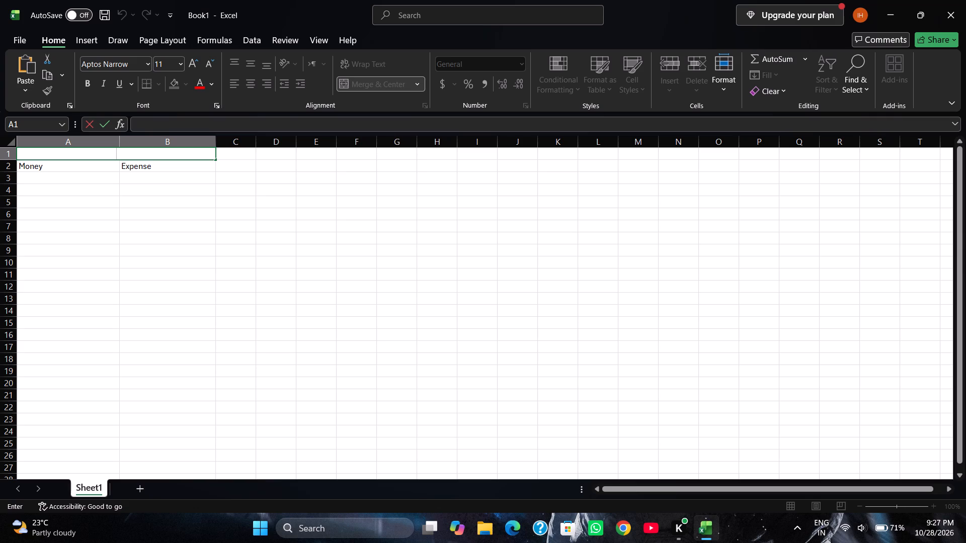
pyautogui.write('25000')
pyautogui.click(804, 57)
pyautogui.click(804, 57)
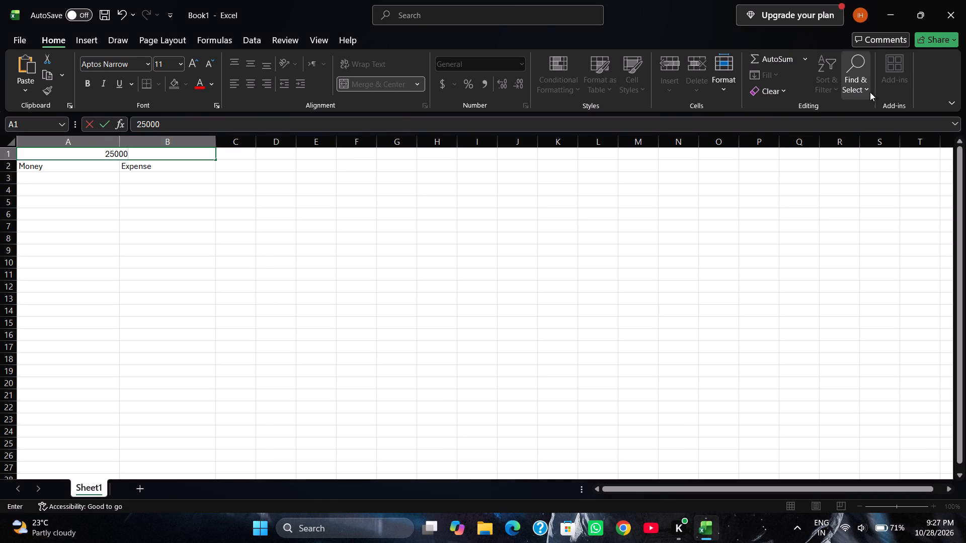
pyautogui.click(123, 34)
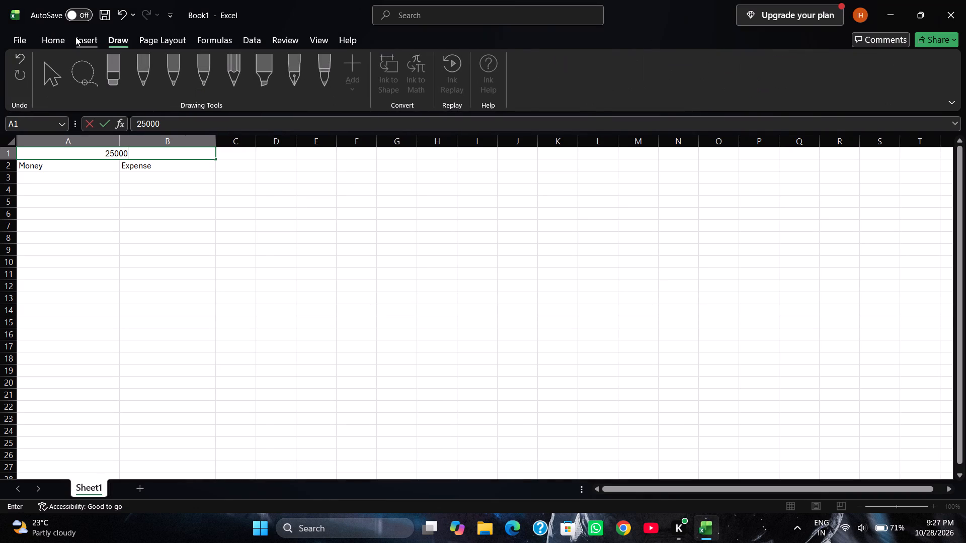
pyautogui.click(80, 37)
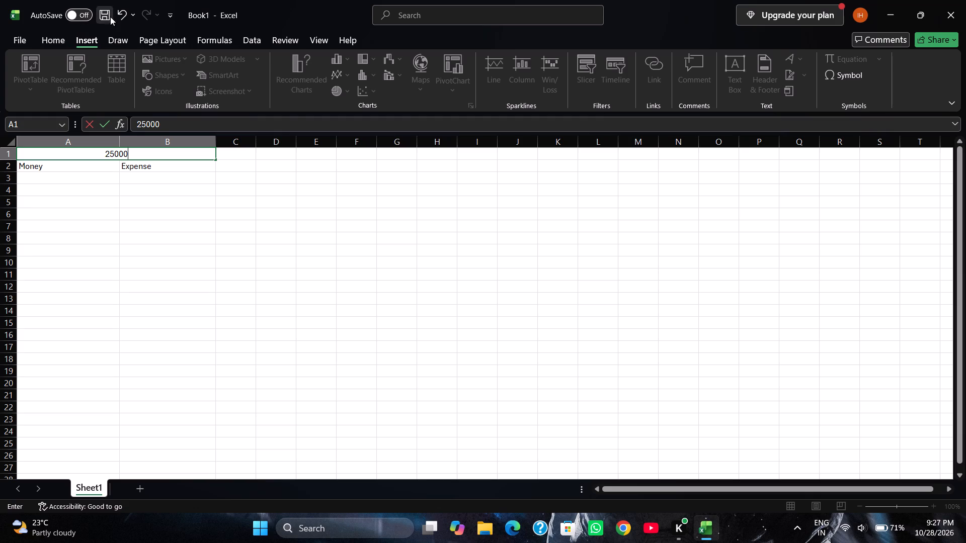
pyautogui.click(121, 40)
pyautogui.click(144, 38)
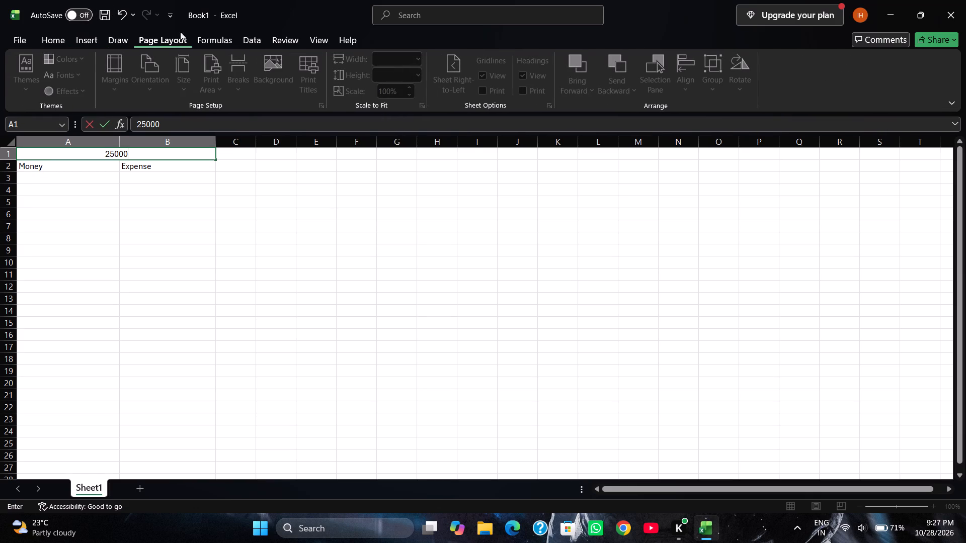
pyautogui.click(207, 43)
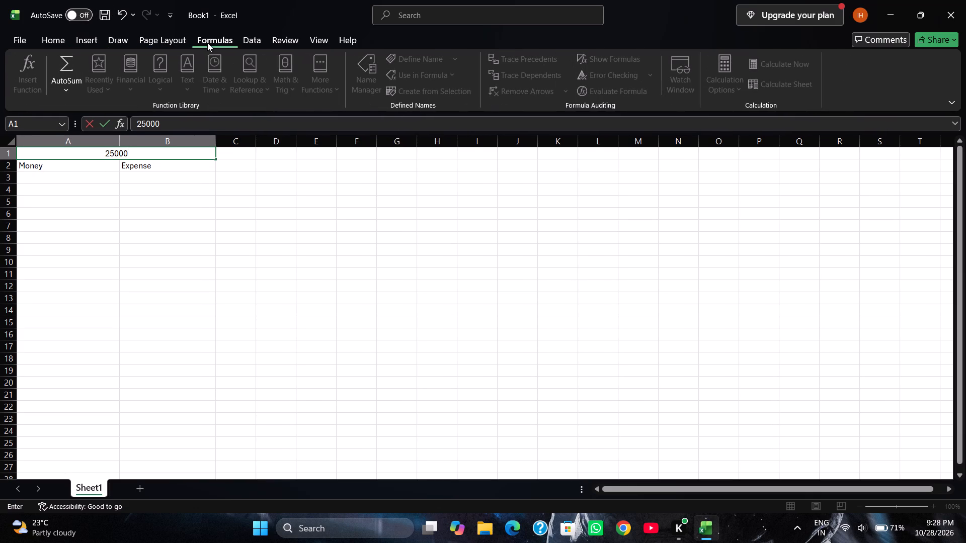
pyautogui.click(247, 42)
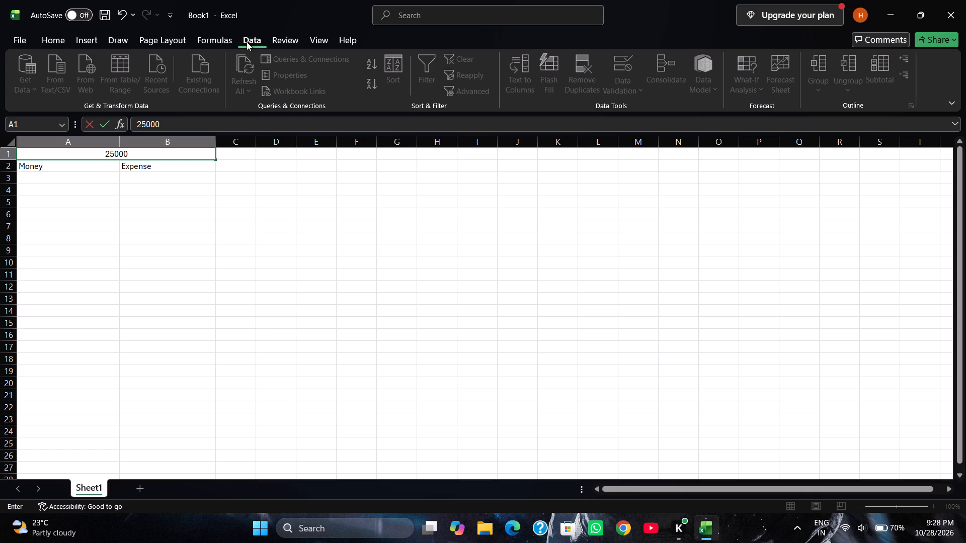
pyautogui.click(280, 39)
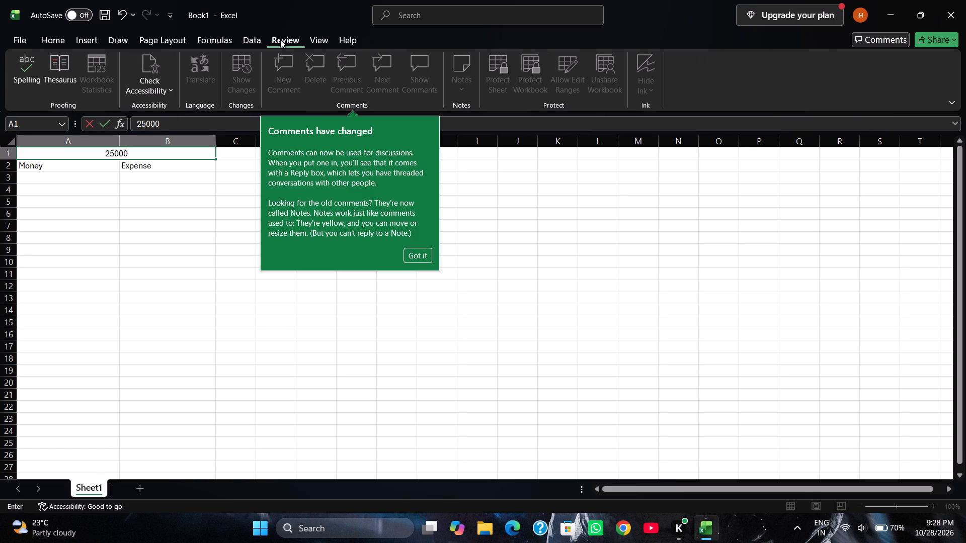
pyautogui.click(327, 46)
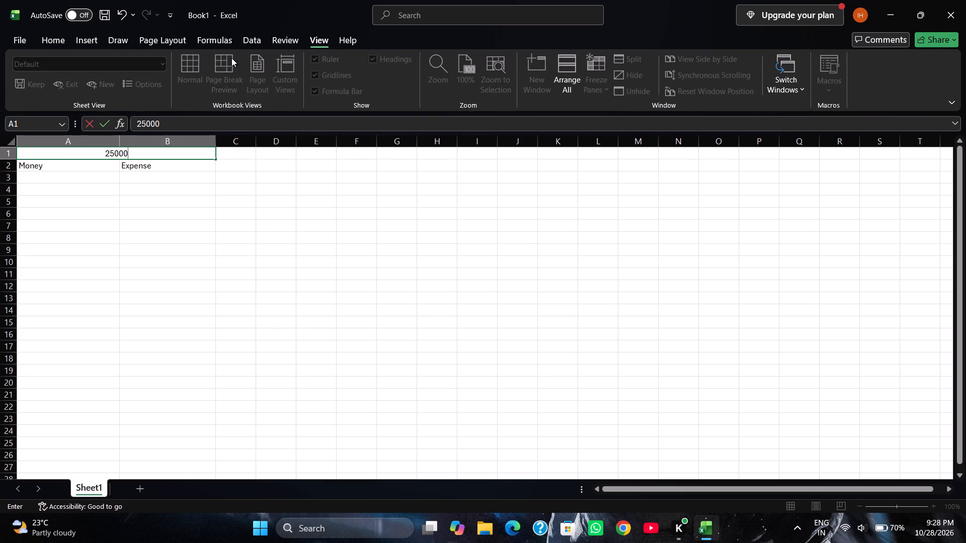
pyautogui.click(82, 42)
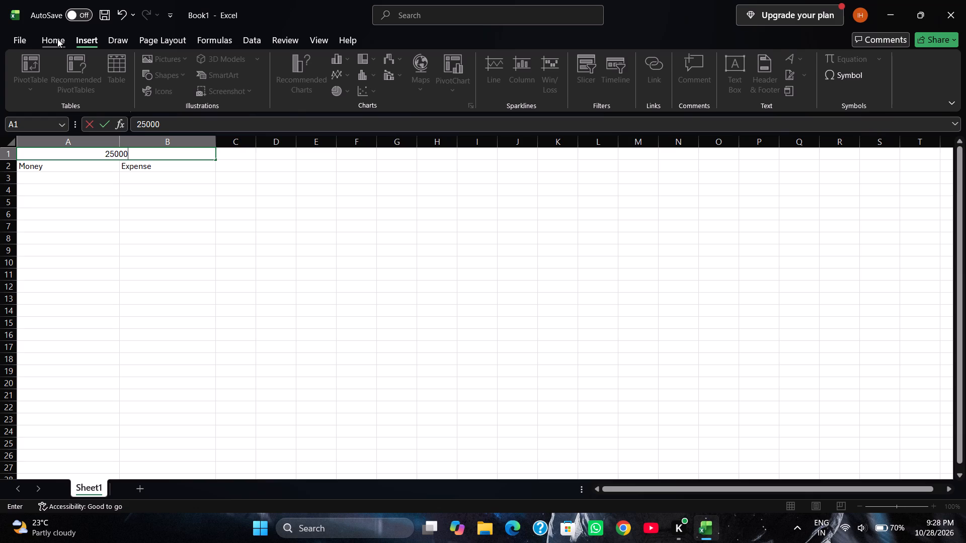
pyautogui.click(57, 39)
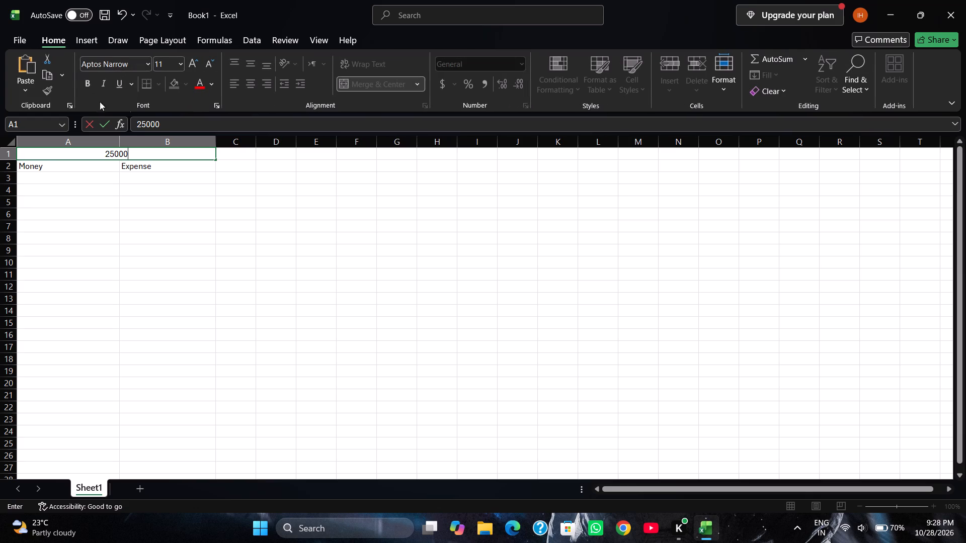
# Finish the entry in the merged cell by moving to cell A3 below the Money heading.
pyautogui.click(88, 179)
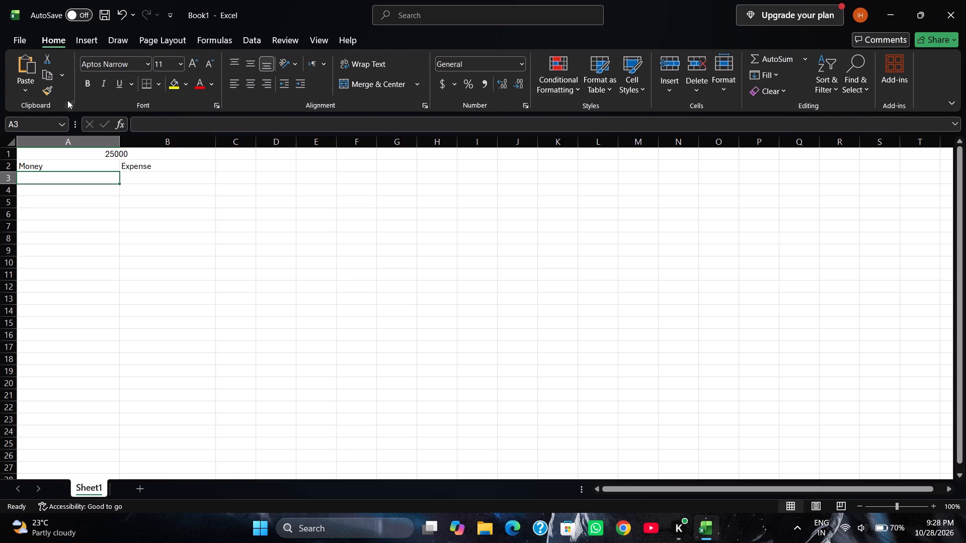
# Start saving the new workbook and choose the Desktop folder on This PC as its location.
pyautogui.click(19, 37)
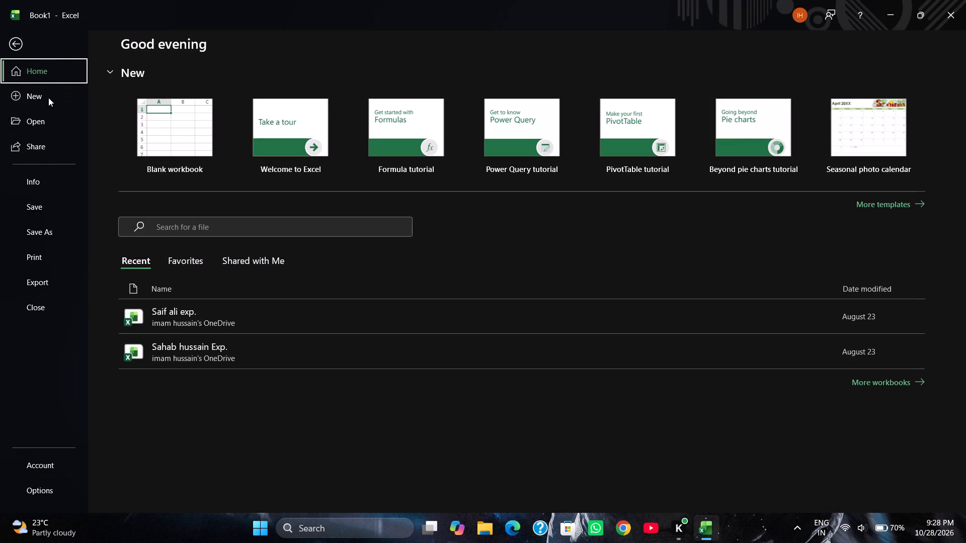
pyautogui.click(17, 45)
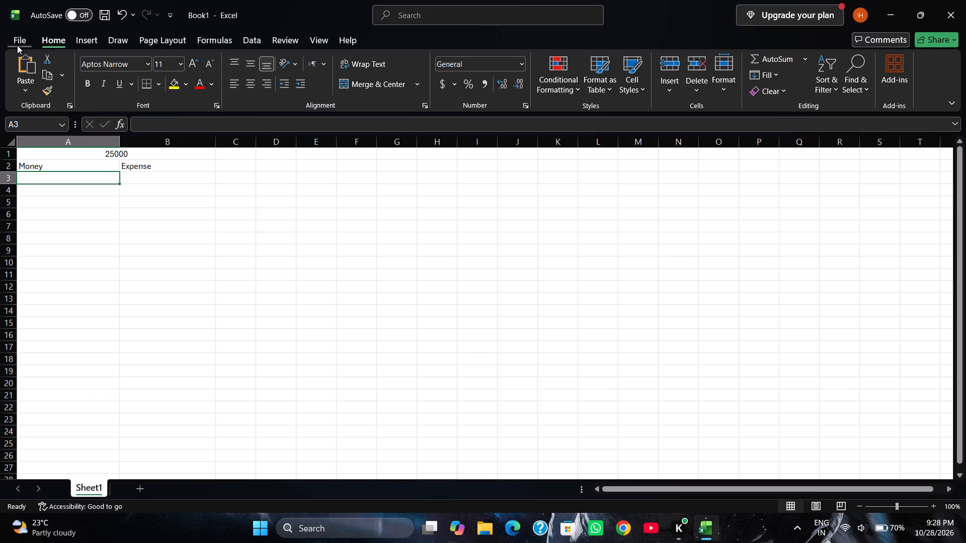
pyautogui.hotkey('ctrl', 's')
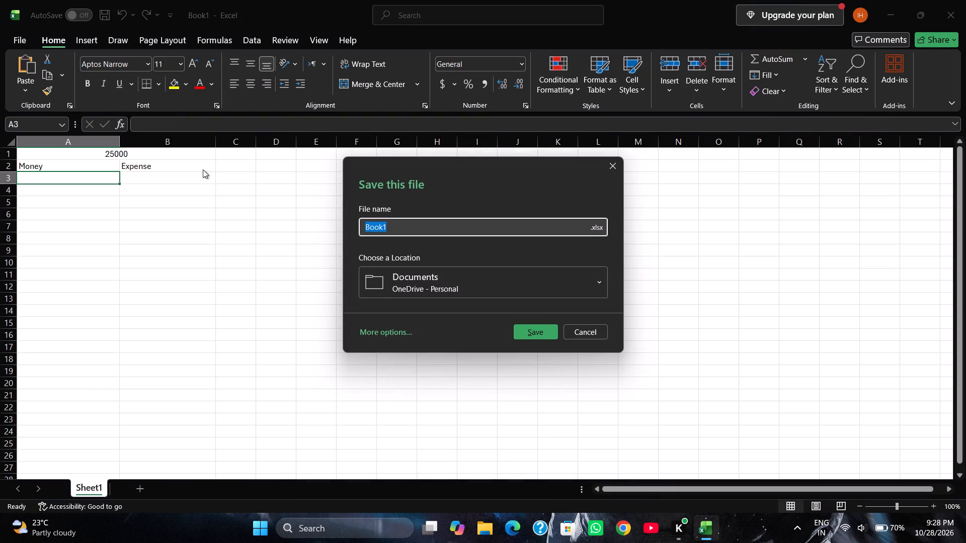
pyautogui.click(601, 277)
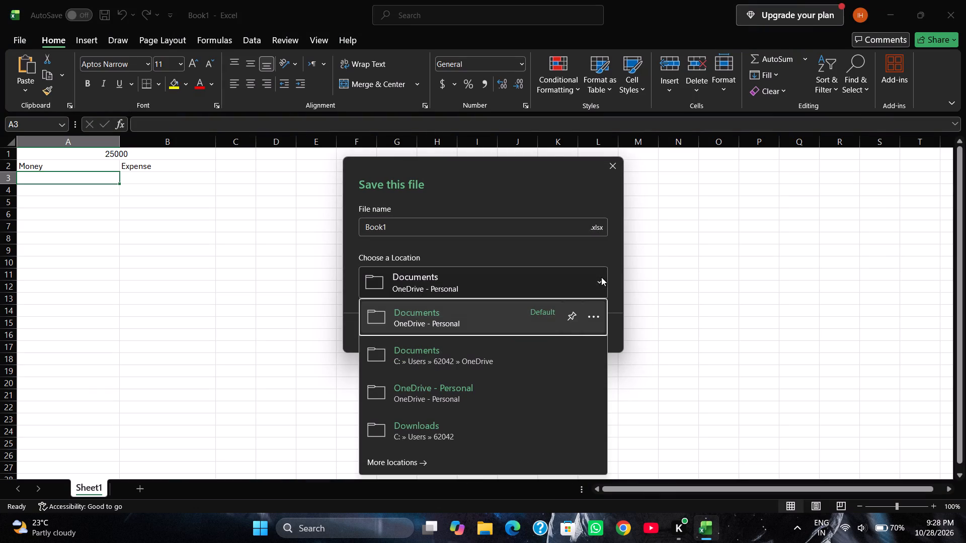
pyautogui.scroll(-1, 529, 365)
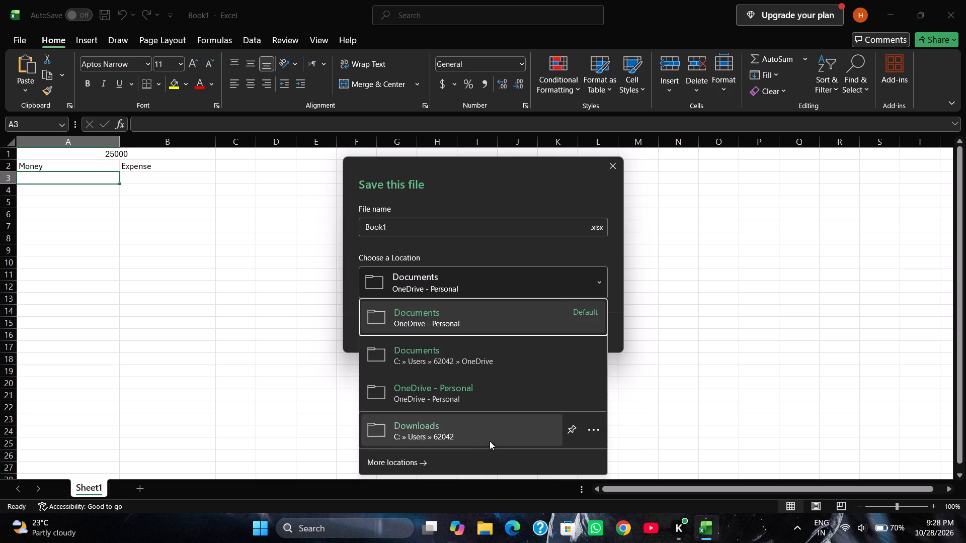
pyautogui.scroll(-1, 534, 316)
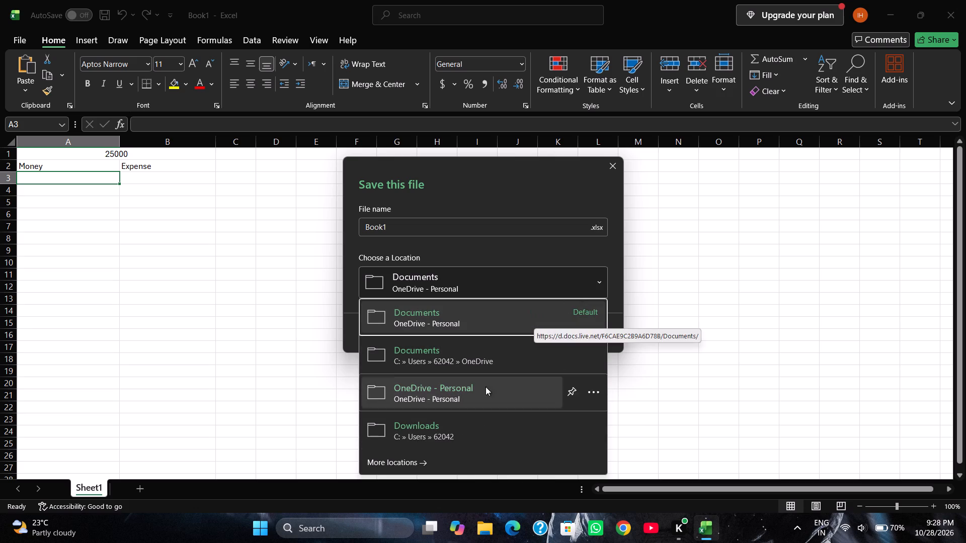
pyautogui.click(408, 463)
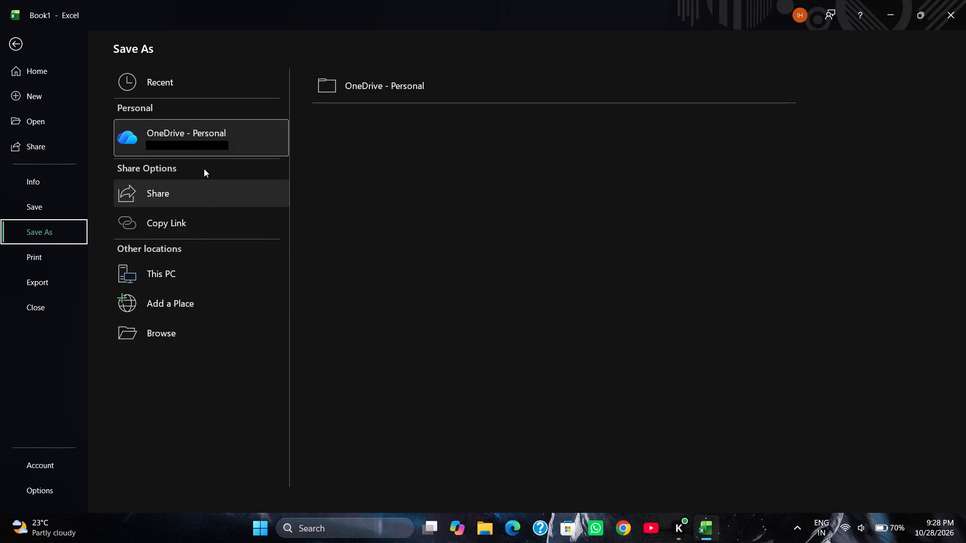
pyautogui.click(229, 278)
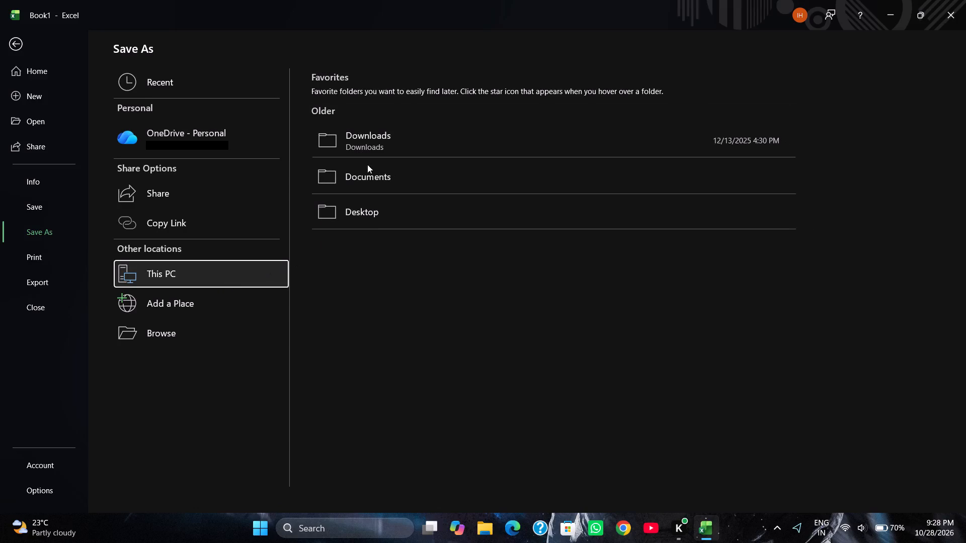
pyautogui.click(376, 219)
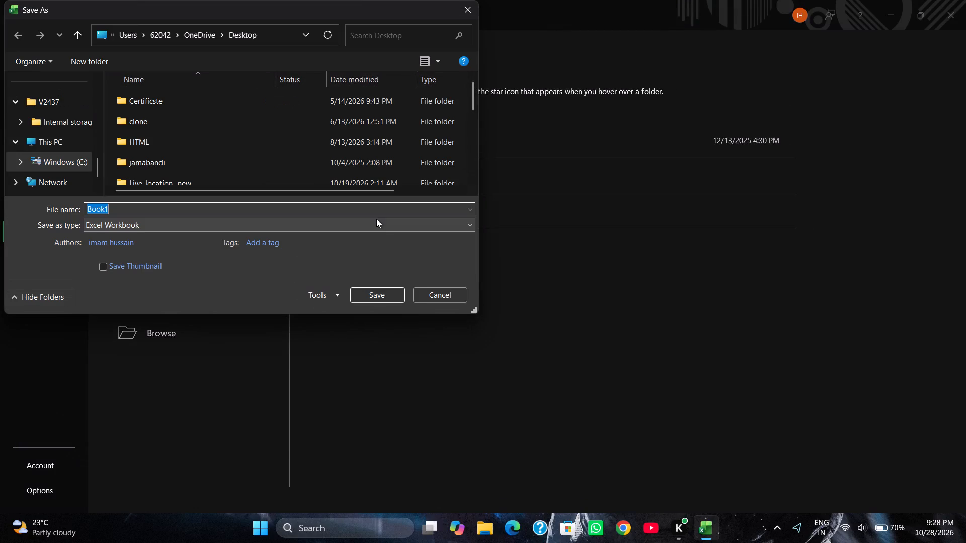
# Name the workbook Expense and save it as an Excel Workbook on the Desktop.
pyautogui.press('BackSpace')
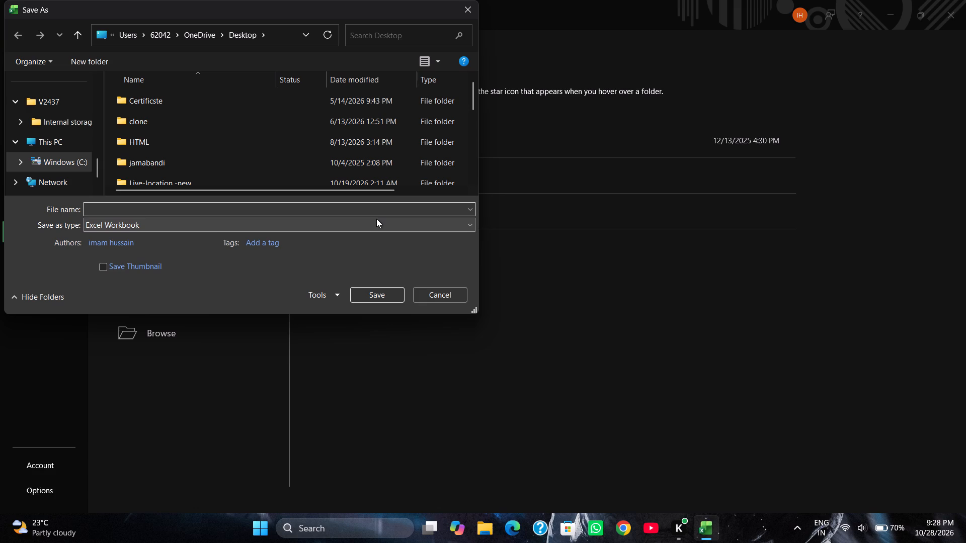
pyautogui.write('exp')
pyautogui.press('BackSpace')
pyautogui.press('BackSpace')
pyautogui.press('BackSpace')
pyautogui.press('e')
pyautogui.write('xp')
pyautogui.write('en')
pyautogui.write('se')
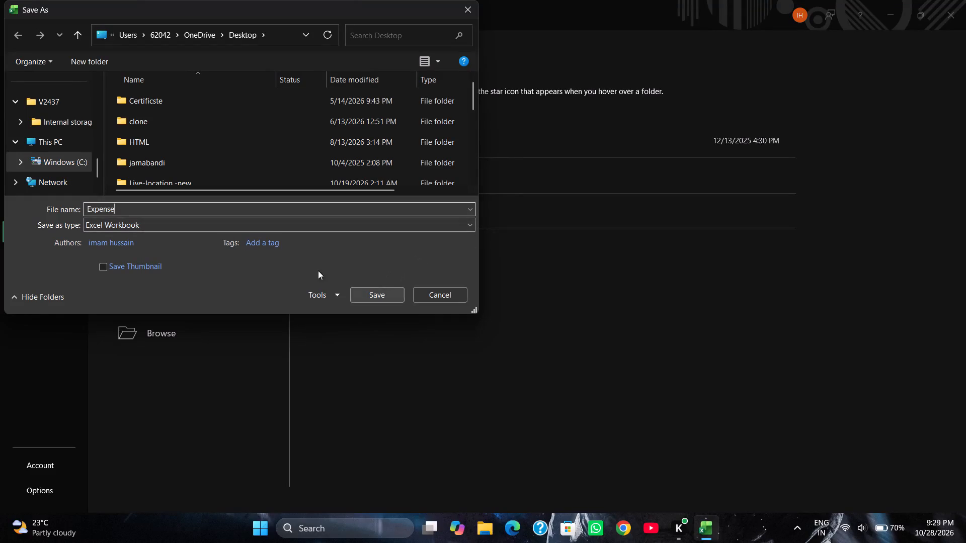
pyautogui.scroll(1, 65, 137)
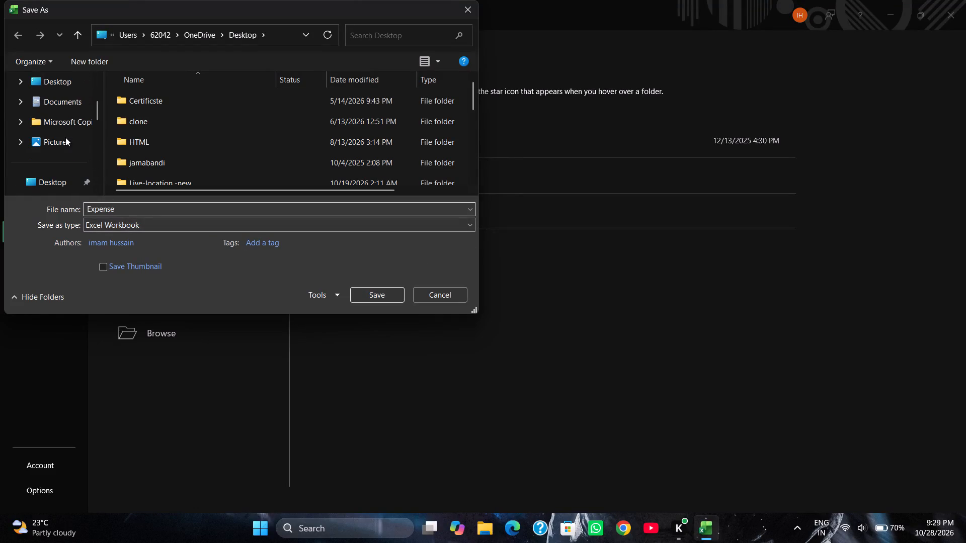
pyautogui.click(59, 184)
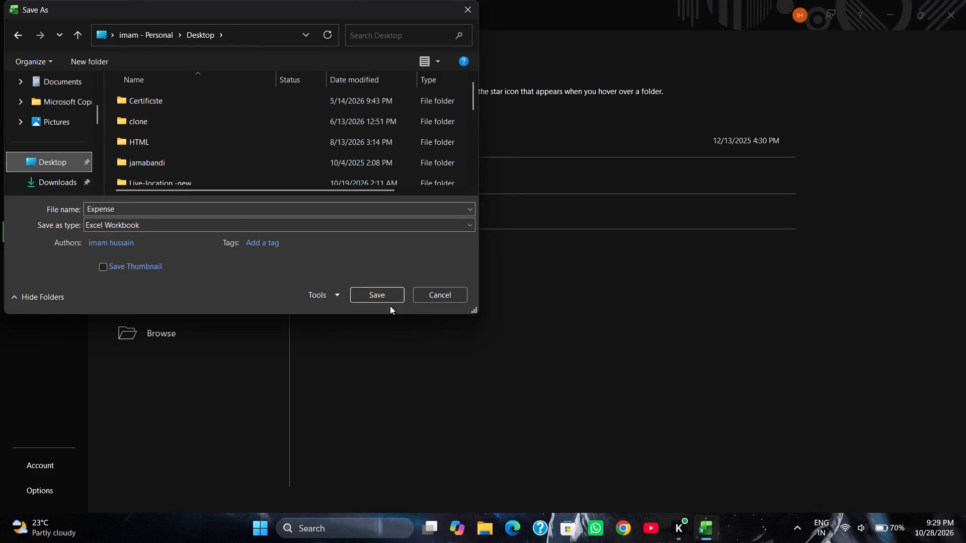
pyautogui.click(389, 297)
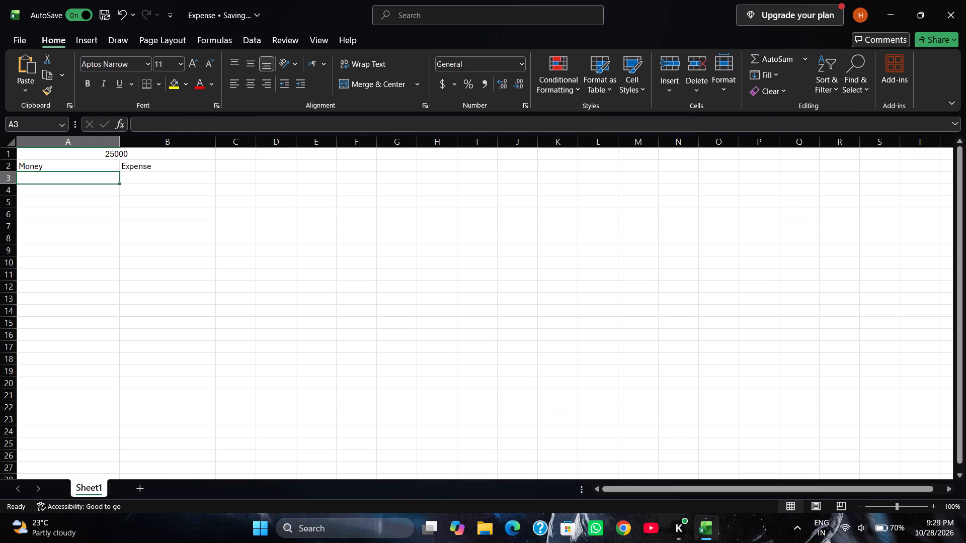
# Enter the amounts 3300, 200 and 4000 in cells A3 to A5 under the Money heading.
pyautogui.write('33')
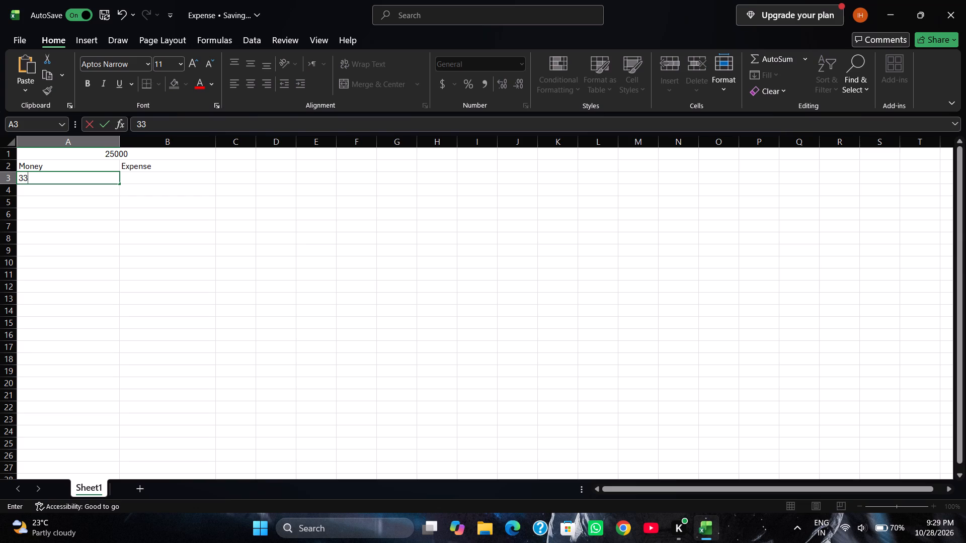
pyautogui.write('00')
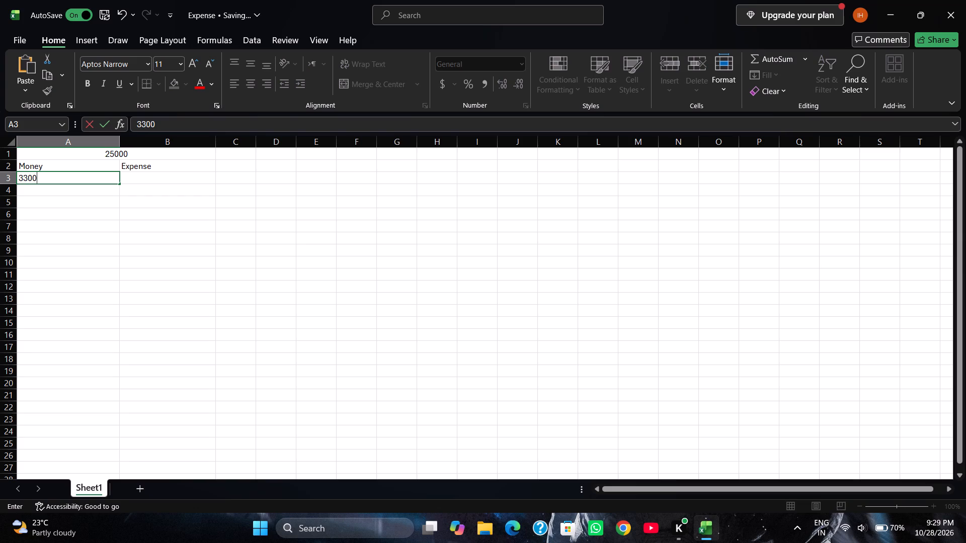
pyautogui.click(151, 183)
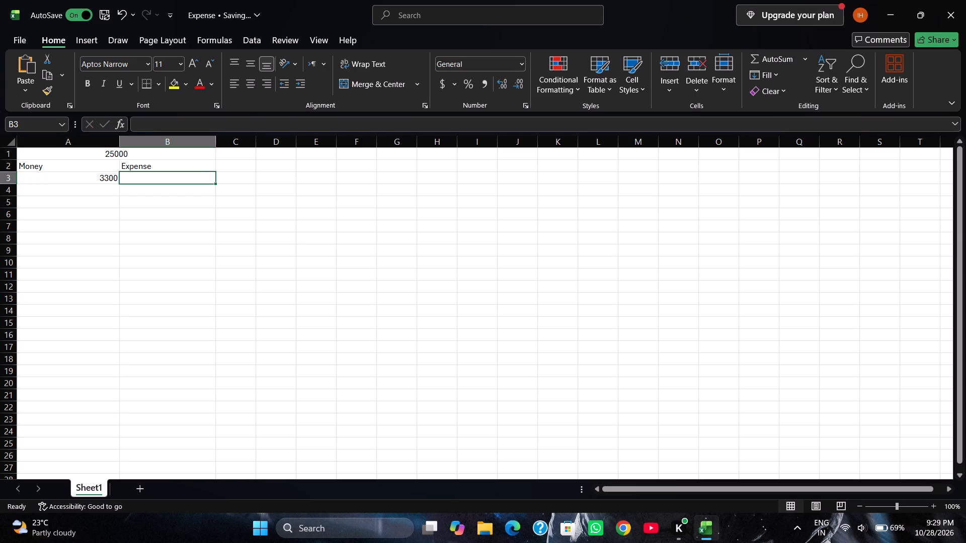
pyautogui.click(61, 192)
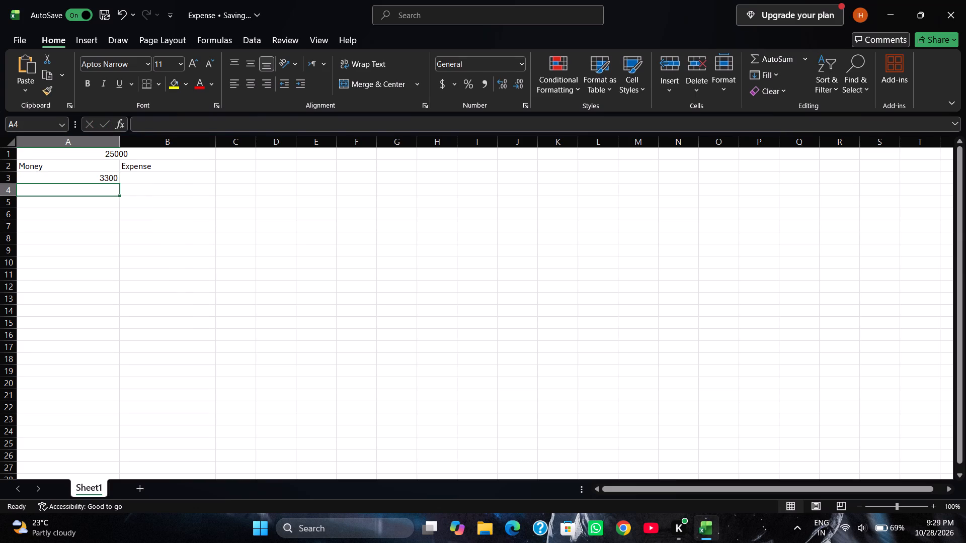
pyautogui.press('2')
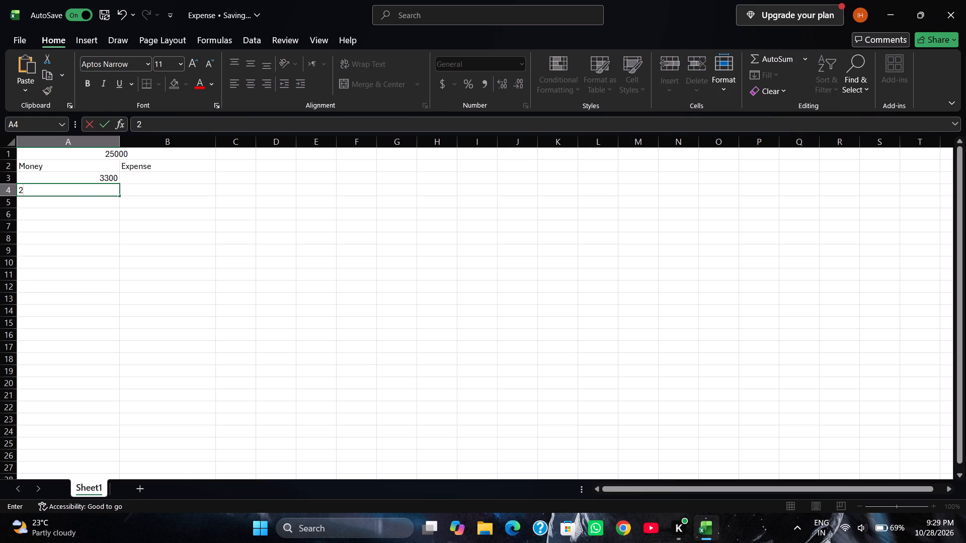
pyautogui.write('00')
pyautogui.press('Return')
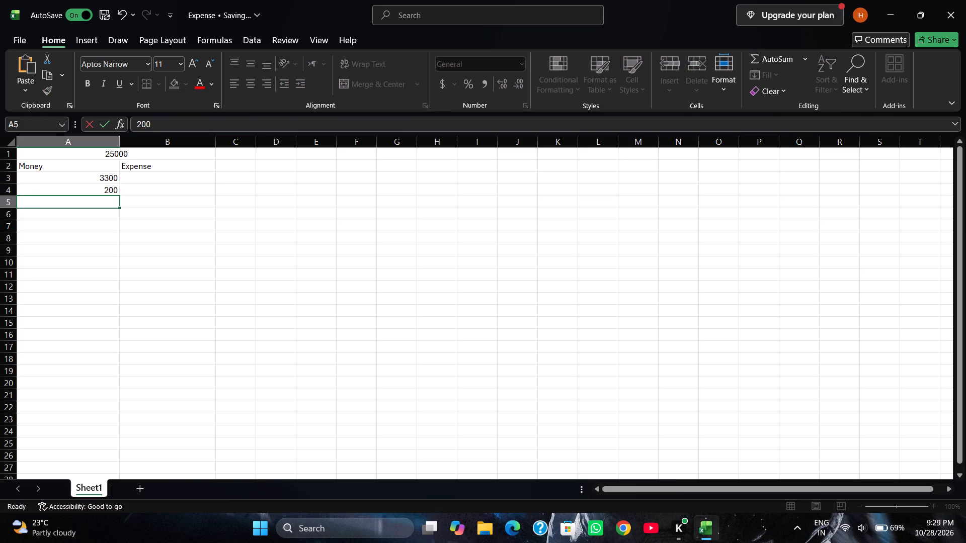
pyautogui.write('4000')
pyautogui.press('Return')
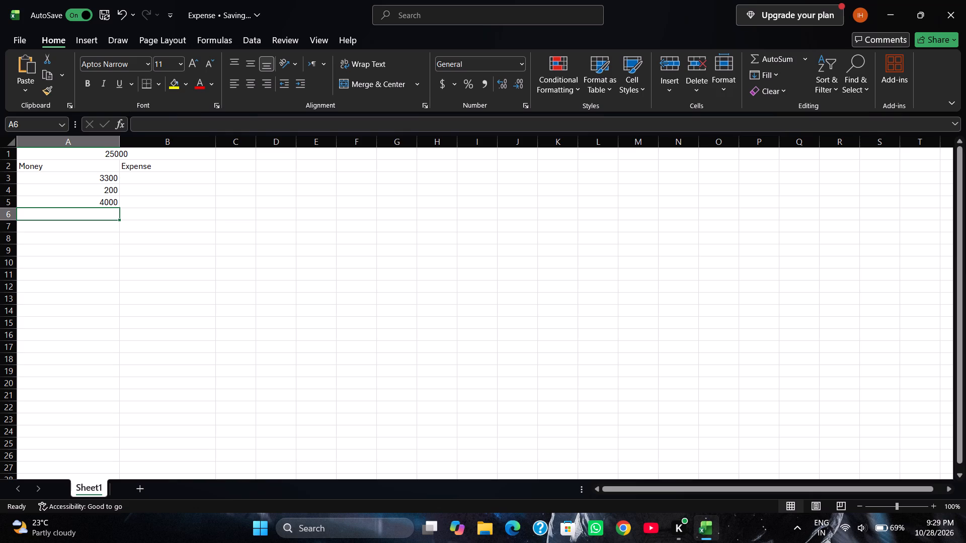
# Continue the Money column with the amounts 3180, 5000 and 500 in cells A6 to A8.
pyautogui.press('3')
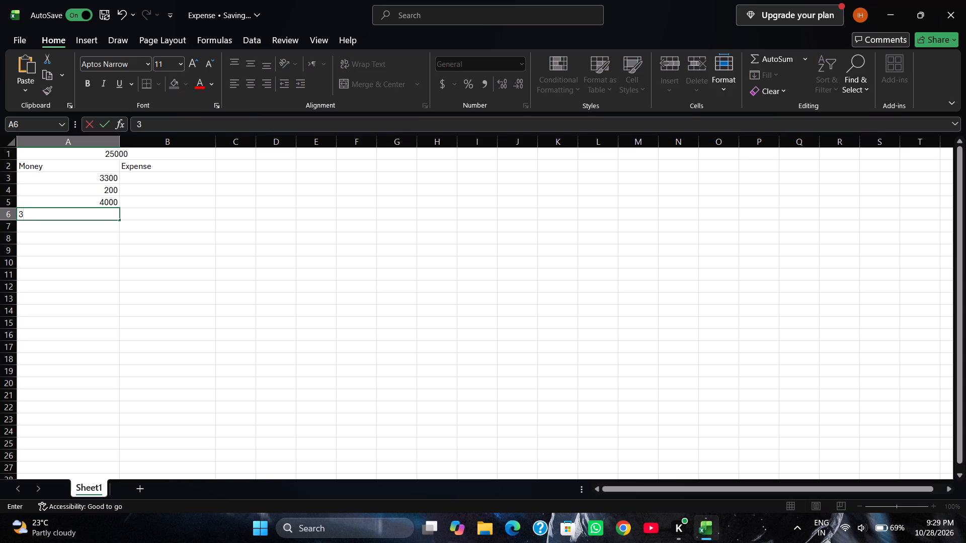
pyautogui.press('1')
pyautogui.write('80')
pyautogui.press('Return')
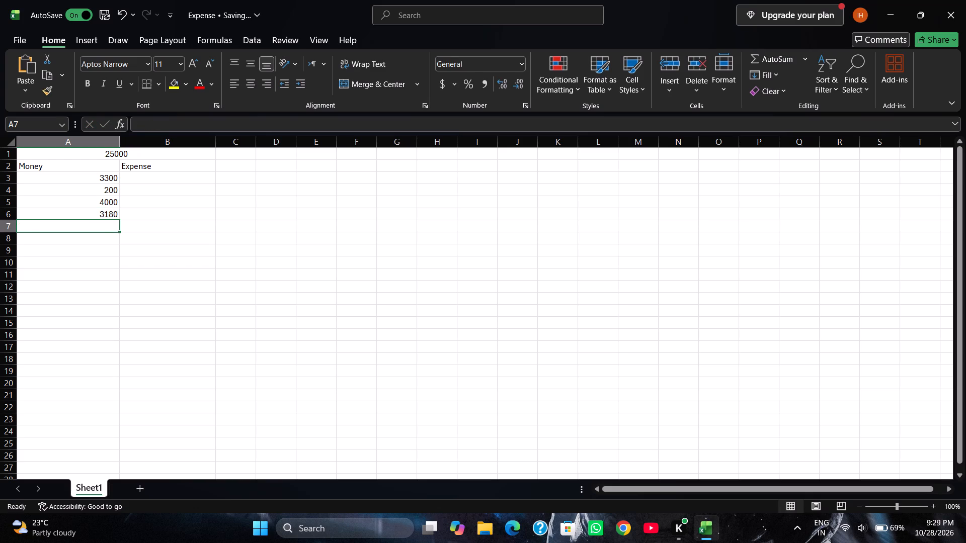
pyautogui.write('5000')
pyautogui.press('Return')
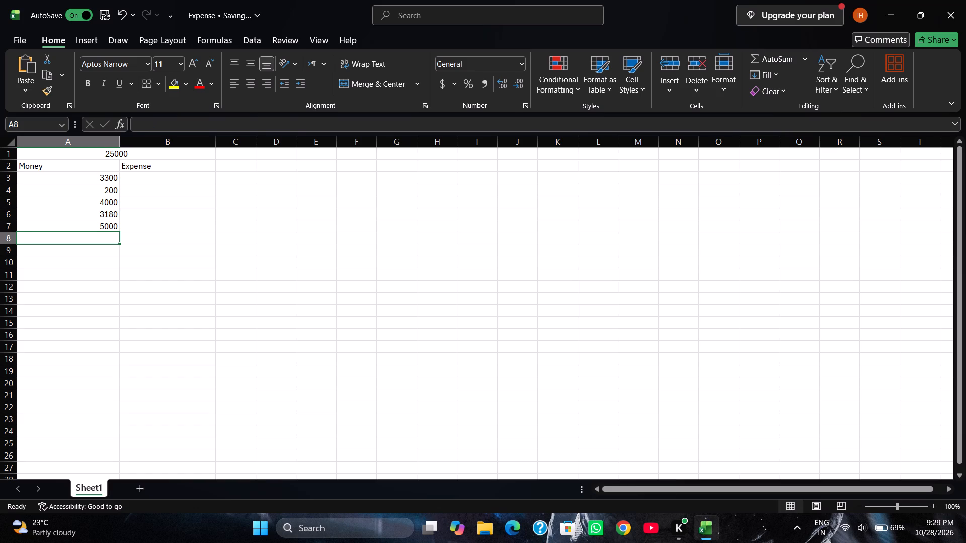
pyautogui.write('500')
pyautogui.press('Return')
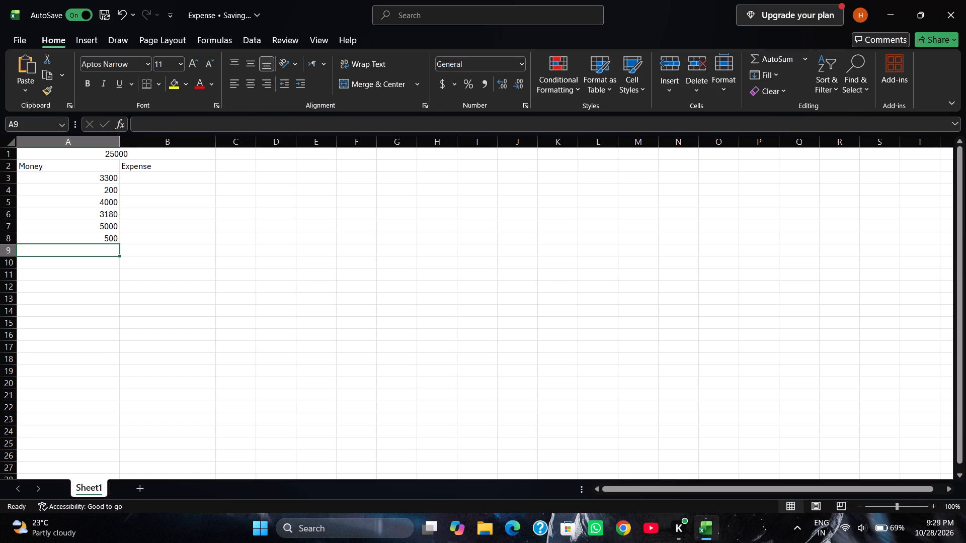
# Complete the Money column with the amounts 2000, 325, 349 and 149 in cells A9 to A12.
pyautogui.write('2000')
pyautogui.press('Return')
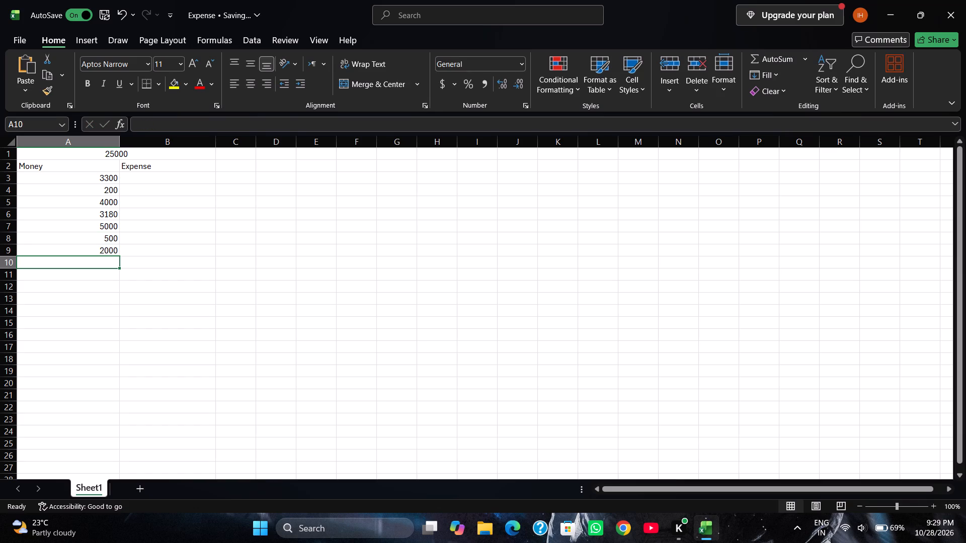
pyautogui.write('325')
pyautogui.press('Return')
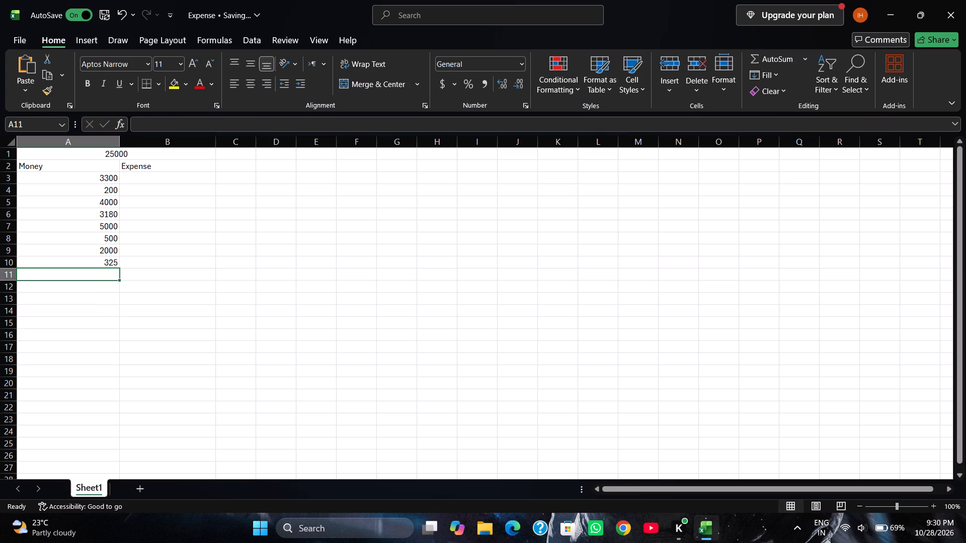
pyautogui.write('349')
pyautogui.press('Return')
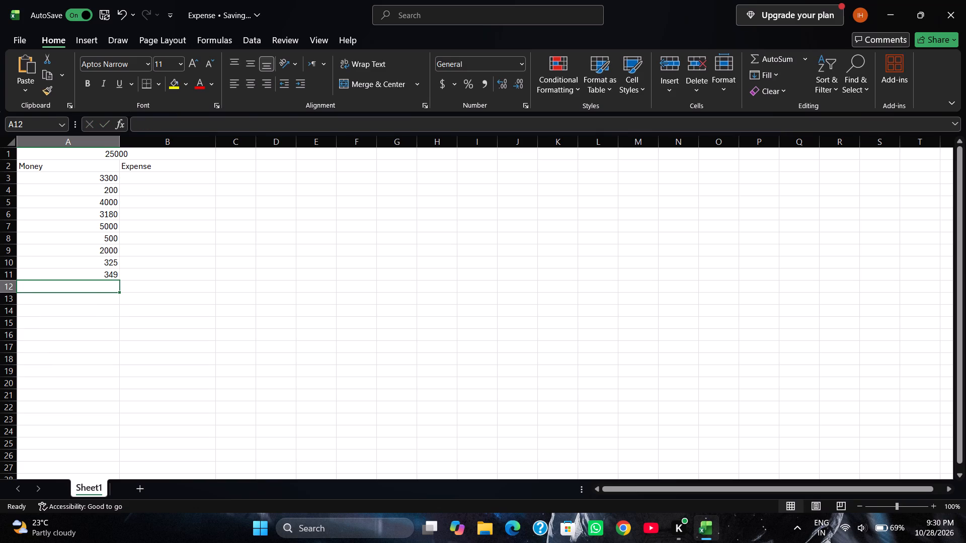
pyautogui.write('120')
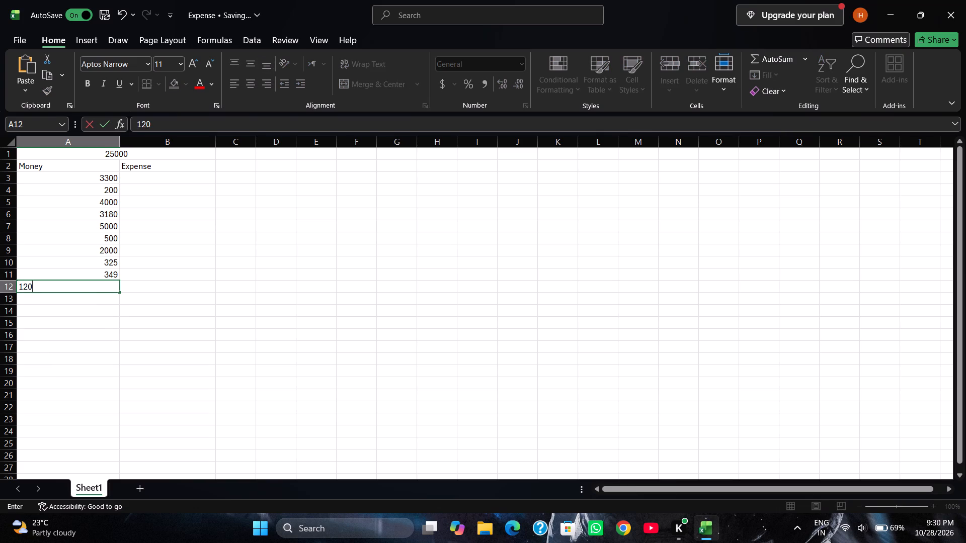
pyautogui.press('BackSpace')
pyautogui.press('BackSpace')
pyautogui.write('49')
pyautogui.click(168, 181)
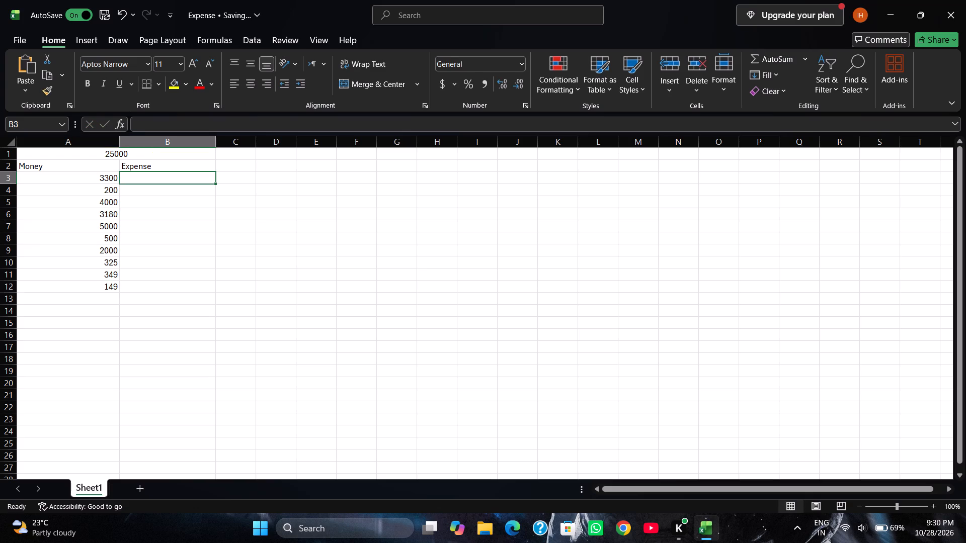
# Enter Alfalah fees, facewash and Roomrent in cells B3 to B5 under the Expense heading.
pyautogui.write('Alfalah')
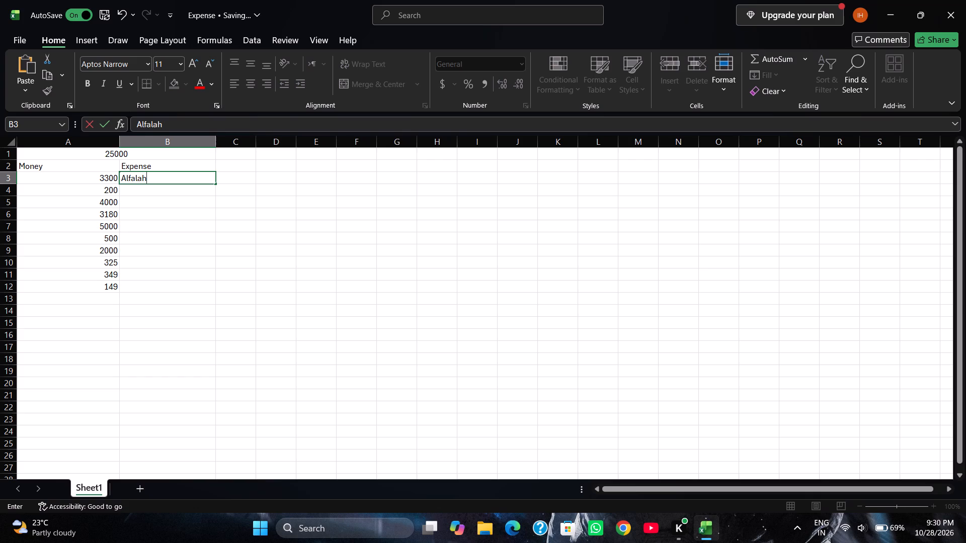
pyautogui.press('space')
pyautogui.write('fees')
pyautogui.press('Return')
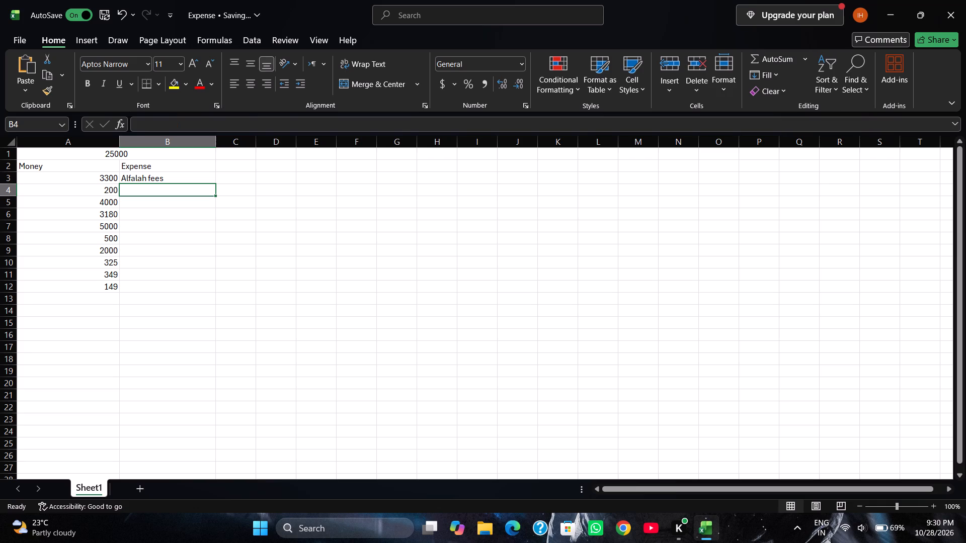
pyautogui.write('face')
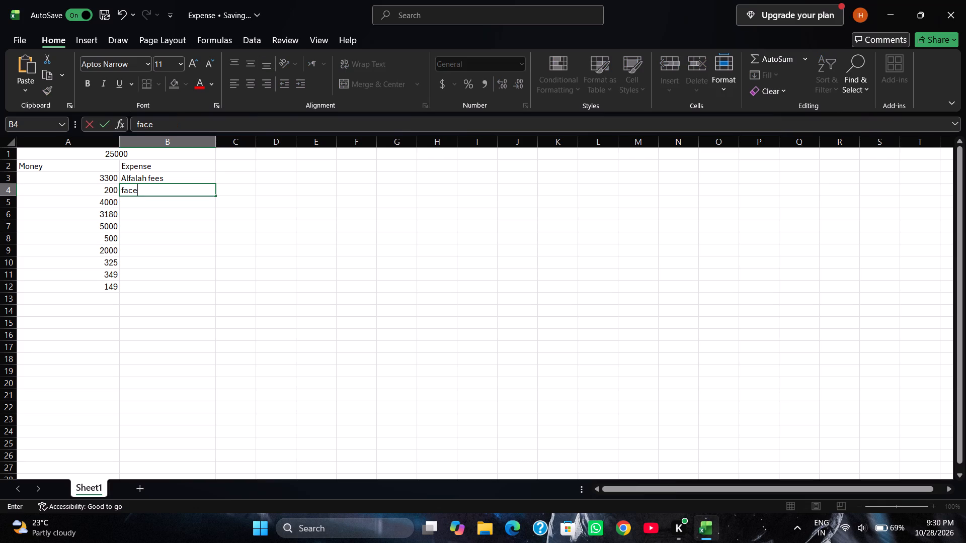
pyautogui.write('wash')
pyautogui.press('Return')
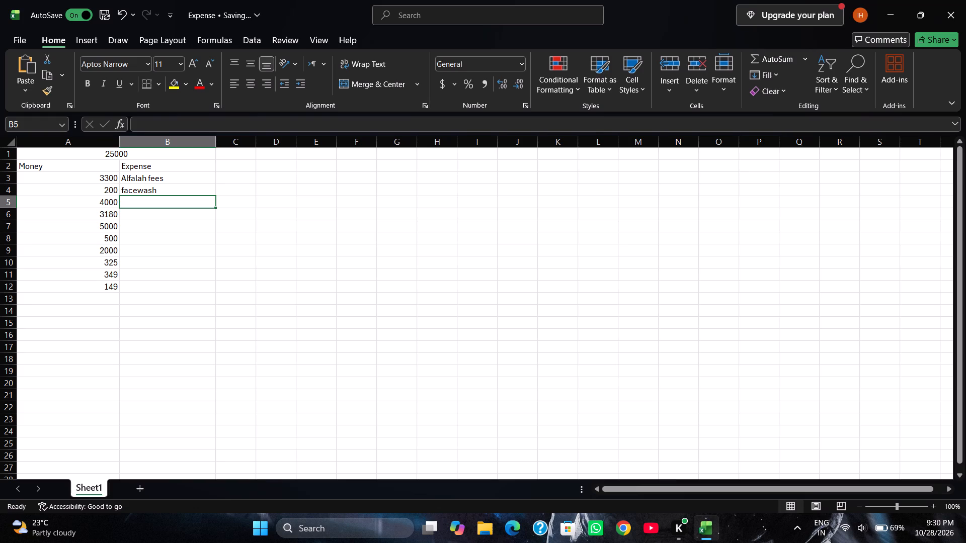
pyautogui.write('Roomrent')
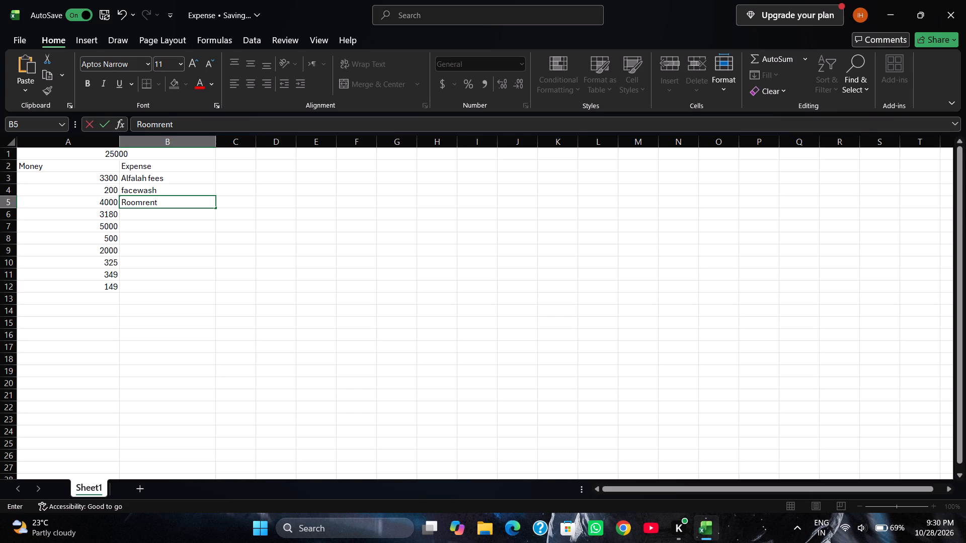
# Capitalize the first letter of the entry in cell B4 so it reads Facewash.
pyautogui.doubleClick(174, 193)
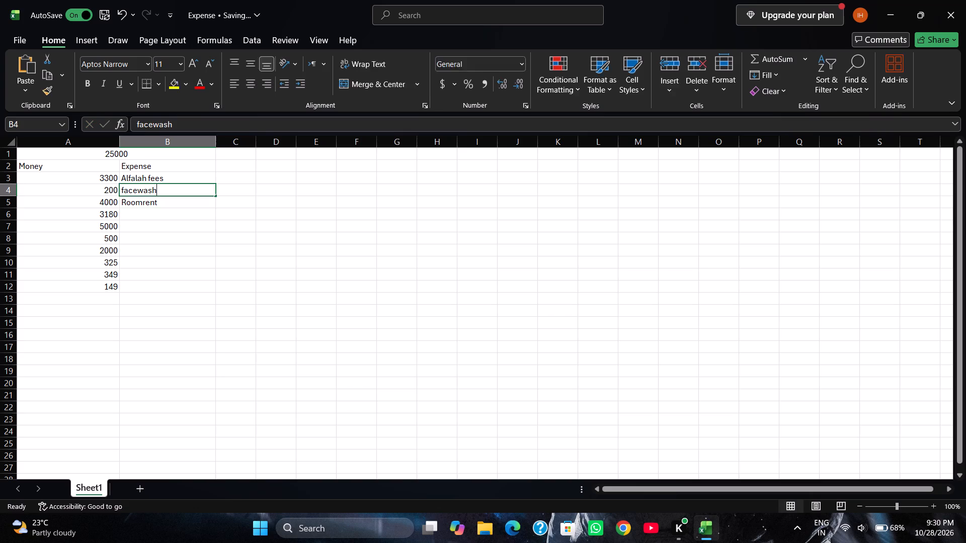
pyautogui.press('Left')
pyautogui.press('Left')
pyautogui.press('Left')
pyautogui.press('Left')
pyautogui.press('Left')
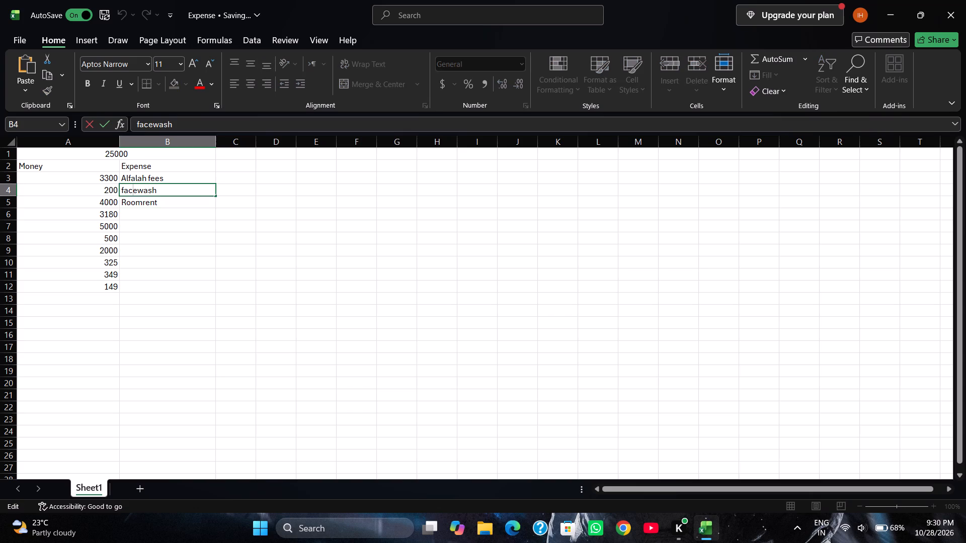
pyautogui.press('Left')
pyautogui.press('Left')
pyautogui.press('Left')
pyautogui.press('Right')
pyautogui.press('BackSpace')
pyautogui.hotkey('shift', 'f')
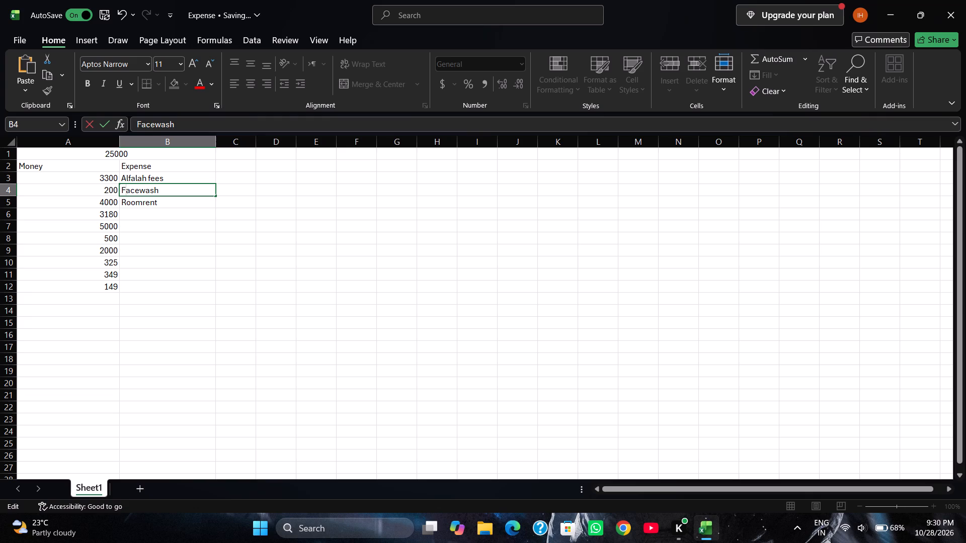
pyautogui.click(173, 214)
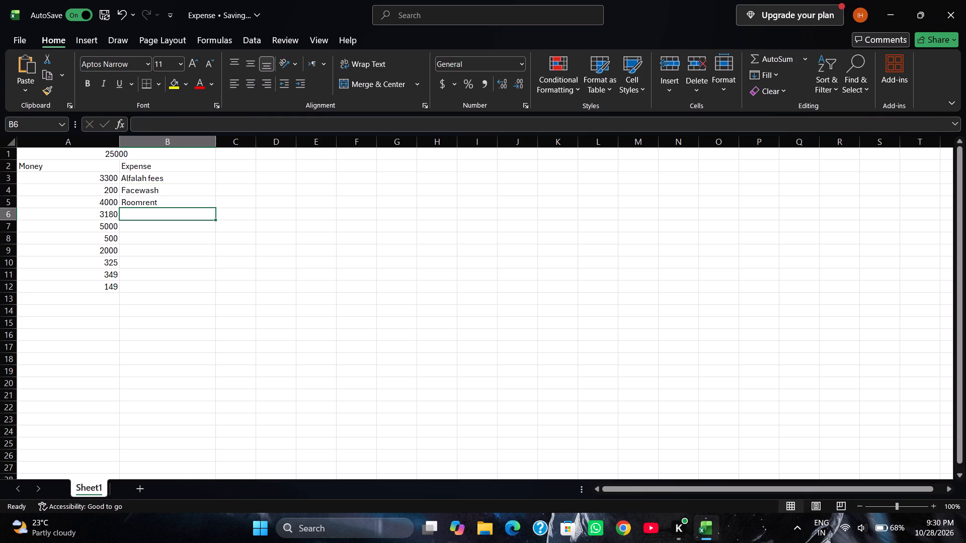
# Insert a space in the cell B5 entry so it reads Room rent.
pyautogui.click(186, 200)
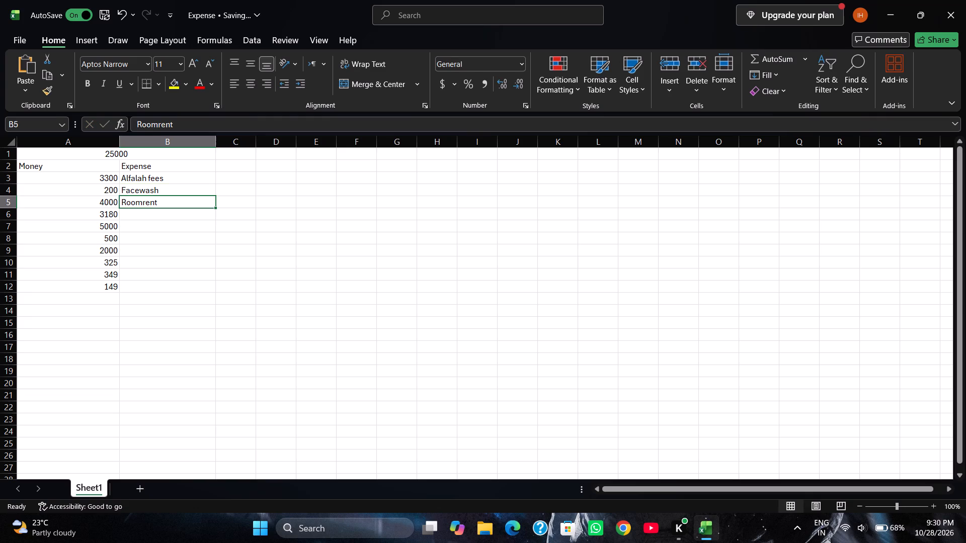
pyautogui.doubleClick(186, 200)
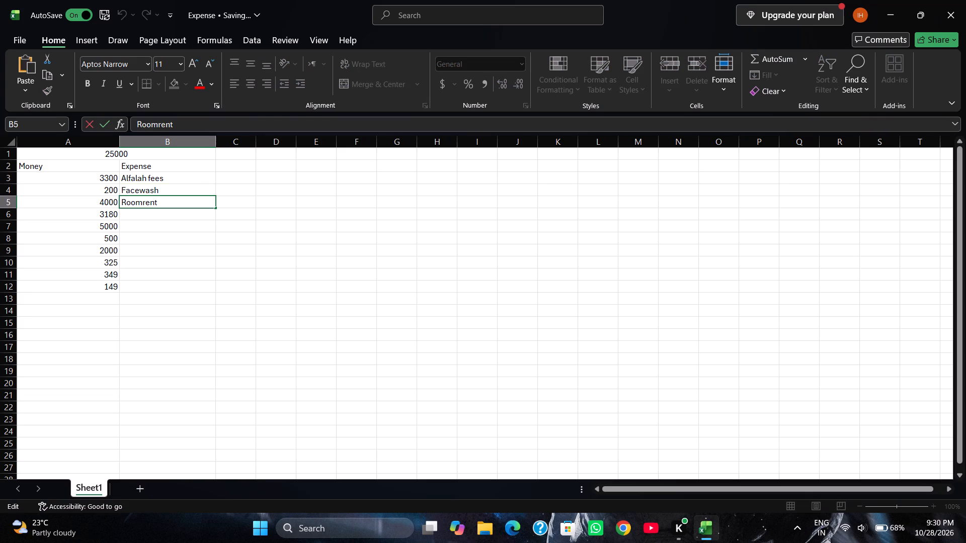
pyautogui.press('Left')
pyautogui.press('Left')
pyautogui.press('Left')
pyautogui.press('Left')
pyautogui.press('space')
# Continue the Expense column with loan in cell B6 and Exam fees in cell B7.
pyautogui.click(180, 219)
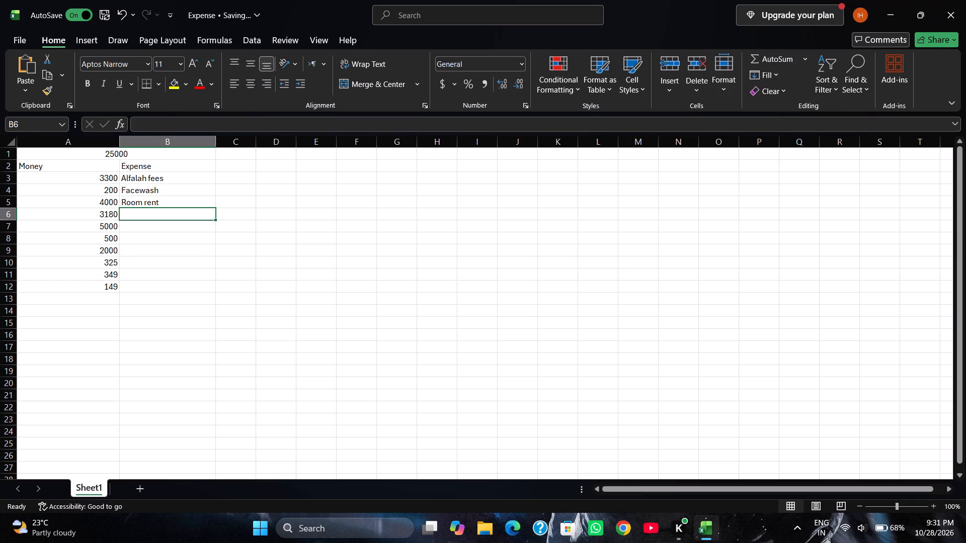
pyautogui.write('loan')
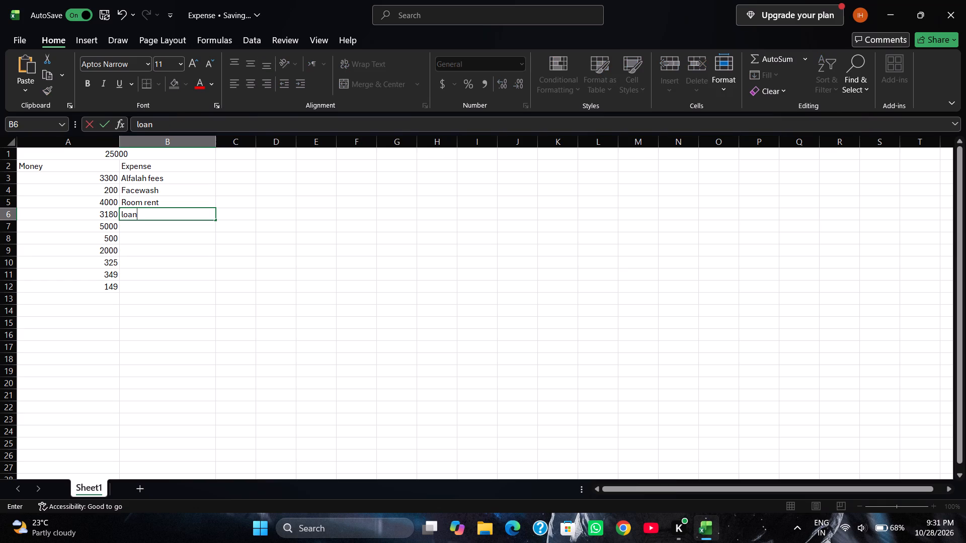
pyautogui.click(173, 227)
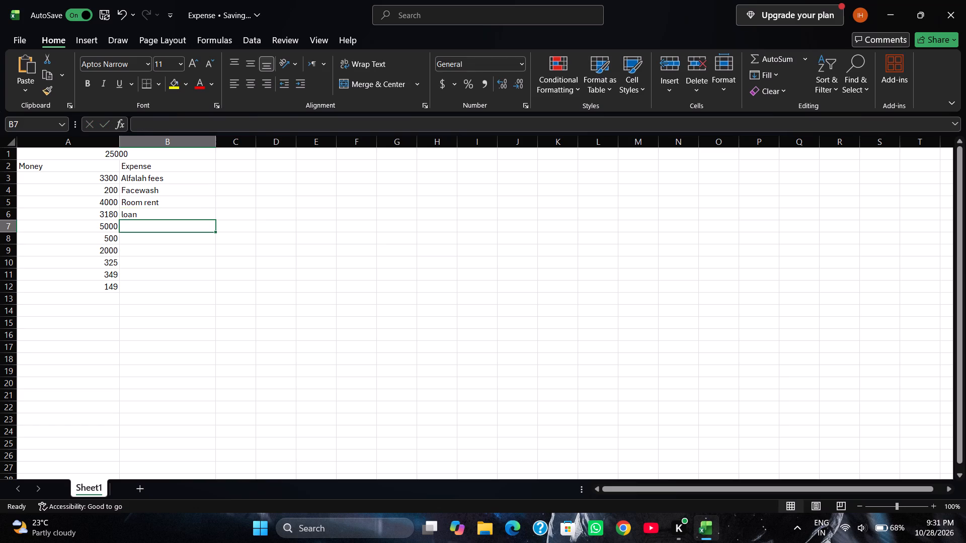
pyautogui.write('exa')
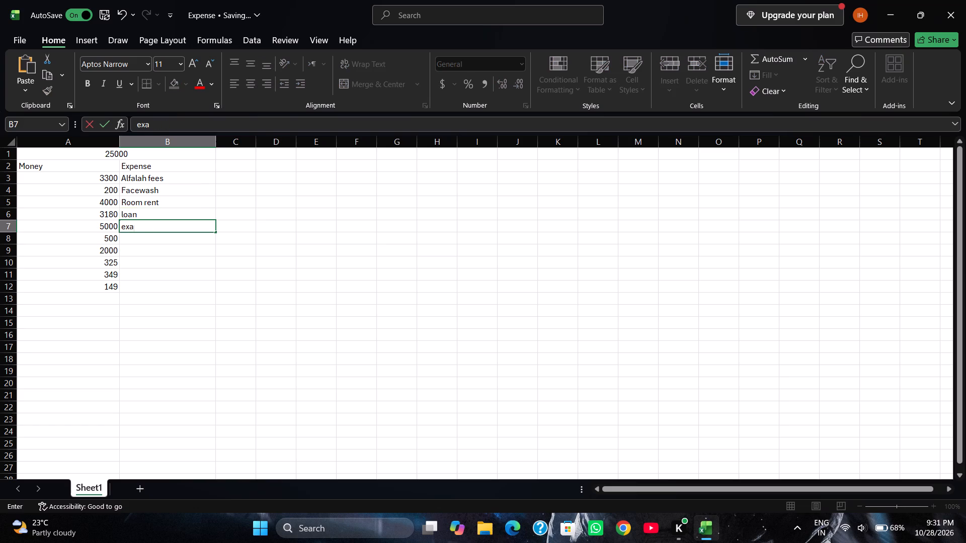
pyautogui.write('m')
pyautogui.press('space')
pyautogui.press('BackSpace')
pyautogui.press('BackSpace')
pyautogui.press('BackSpace')
pyautogui.press('BackSpace')
pyautogui.press('BackSpace')
pyautogui.write('Exam ffe')
pyautogui.press('BackSpace')
pyautogui.press('BackSpace')
pyautogui.write('ees')
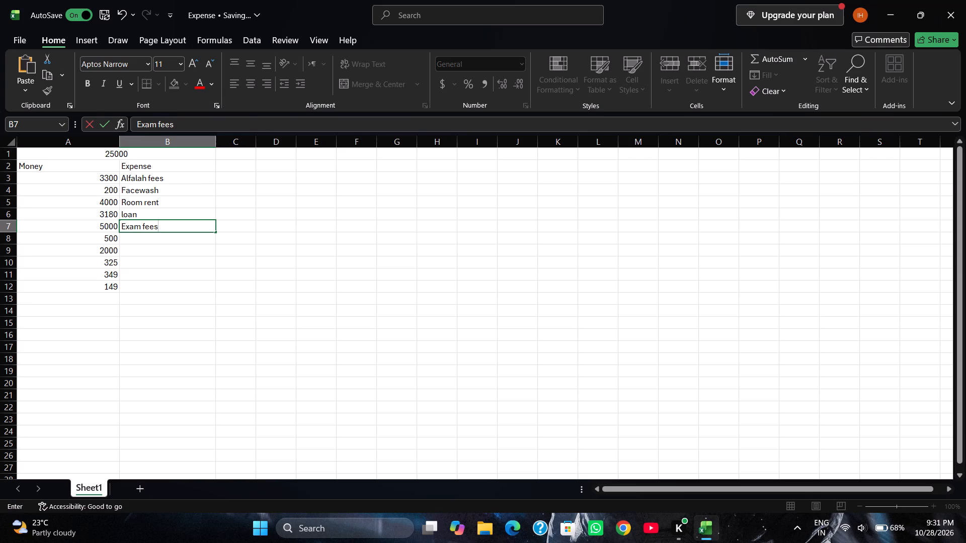
# Enter Aaema in cell B8 and Ammi in cell B9 of the Expense column.
pyautogui.click(173, 241)
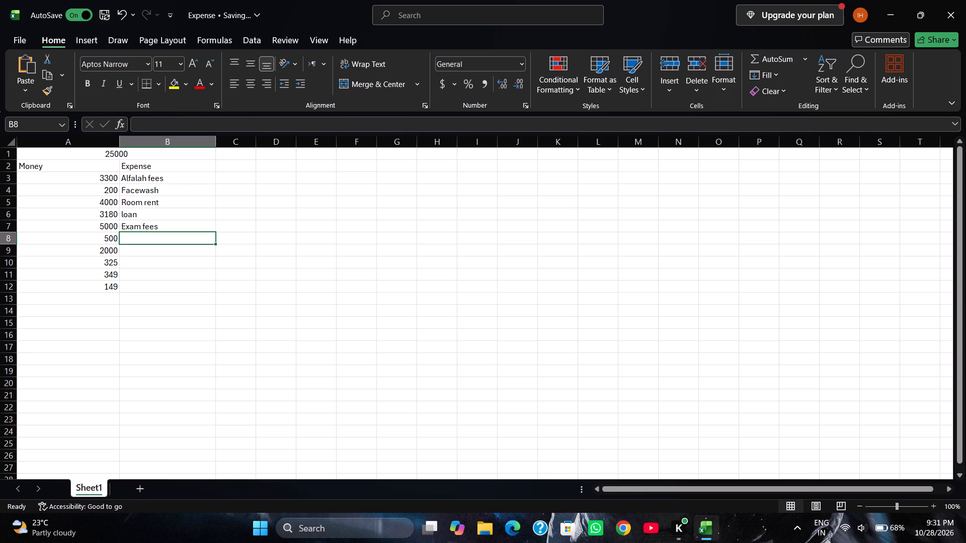
pyautogui.write('aaema')
pyautogui.press('BackSpace')
pyautogui.press('BackSpace')
pyautogui.press('BackSpace')
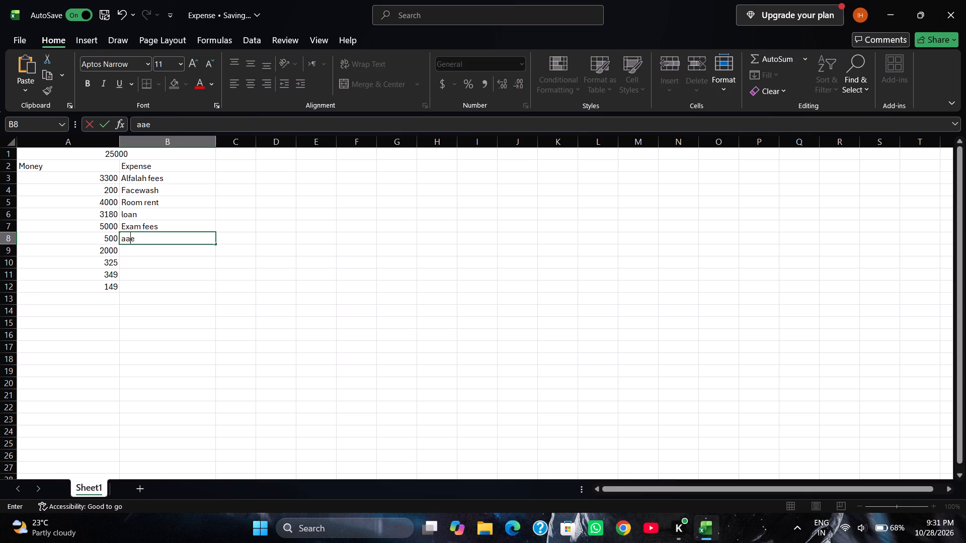
pyautogui.press('BackSpace')
pyautogui.press('BackSpace')
pyautogui.write('Aemz')
pyautogui.press('BackSpace')
pyautogui.press('BackSpace')
pyautogui.press('BackSpace')
pyautogui.write('aem')
pyautogui.press('a')
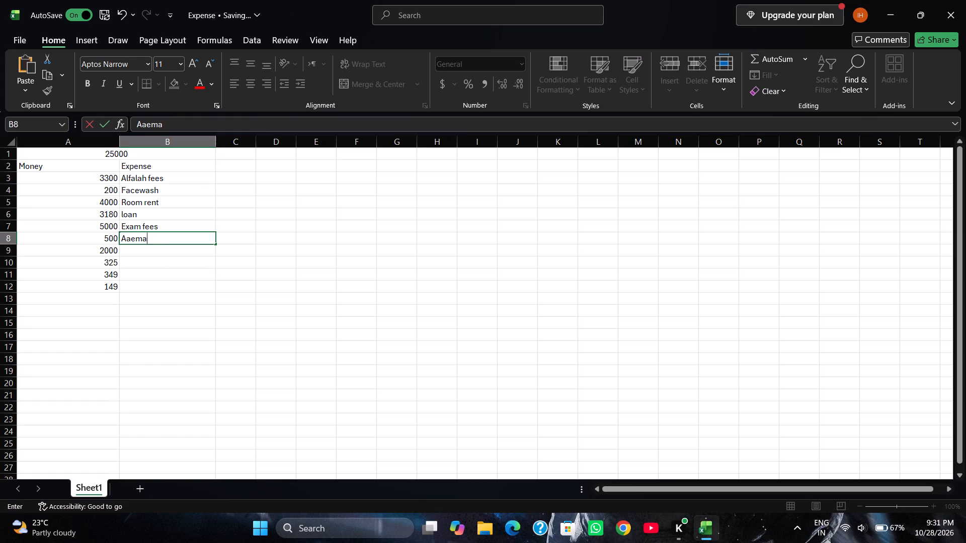
pyautogui.click(173, 253)
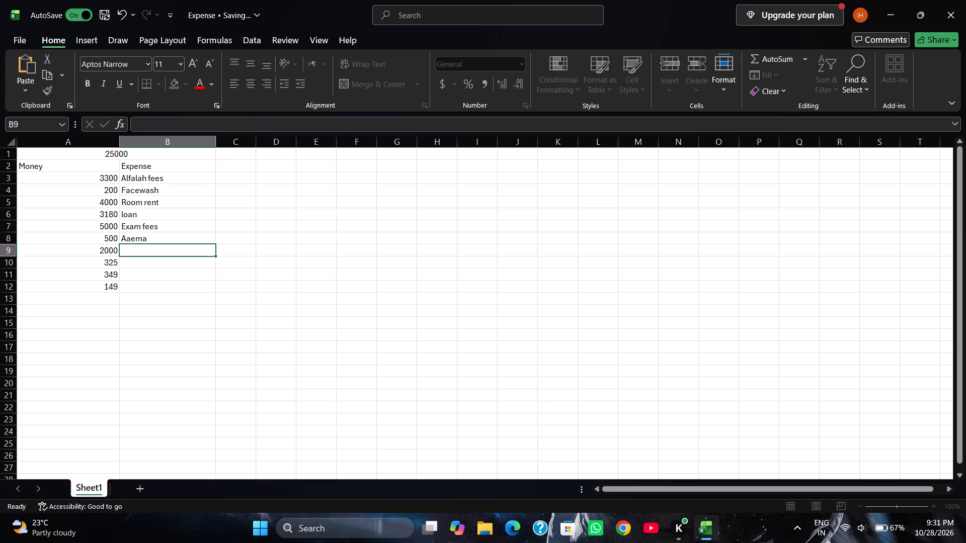
pyautogui.write('Ammi')
# Enter reacharge in cell B10 as the expense for the 325 amount.
pyautogui.click(174, 262)
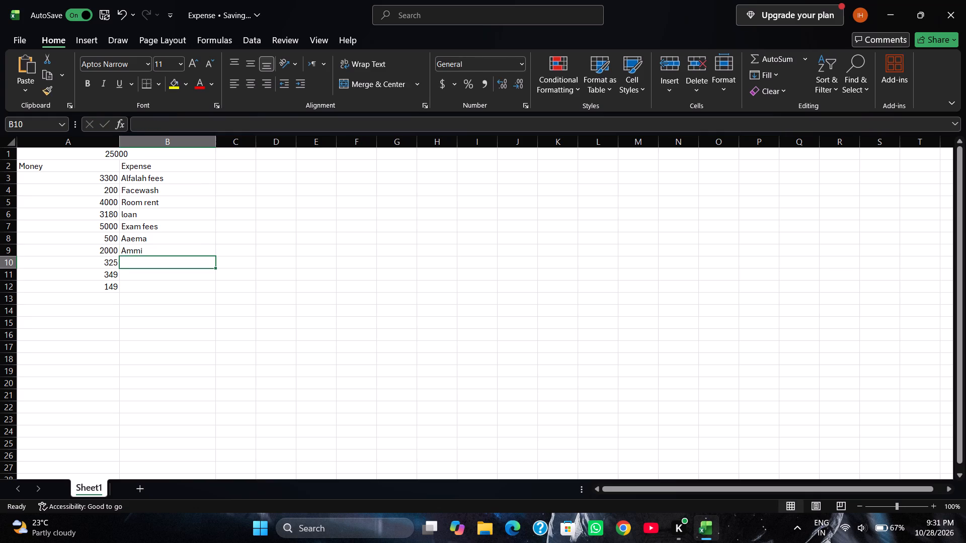
pyautogui.write('reach')
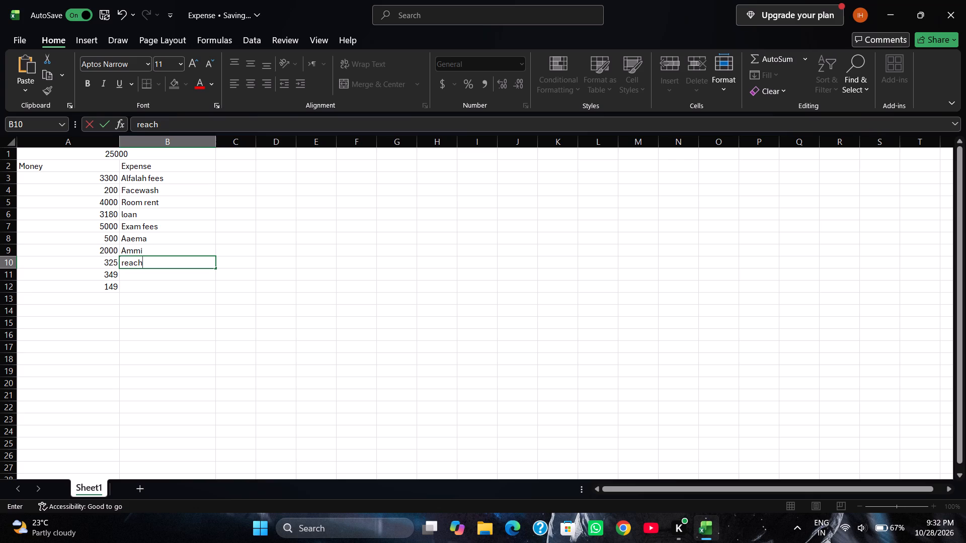
pyautogui.write('arge')
# Capitalize the first letter of the recharge entry in cell B10 so it reads Reacharge.
pyautogui.press('Left')
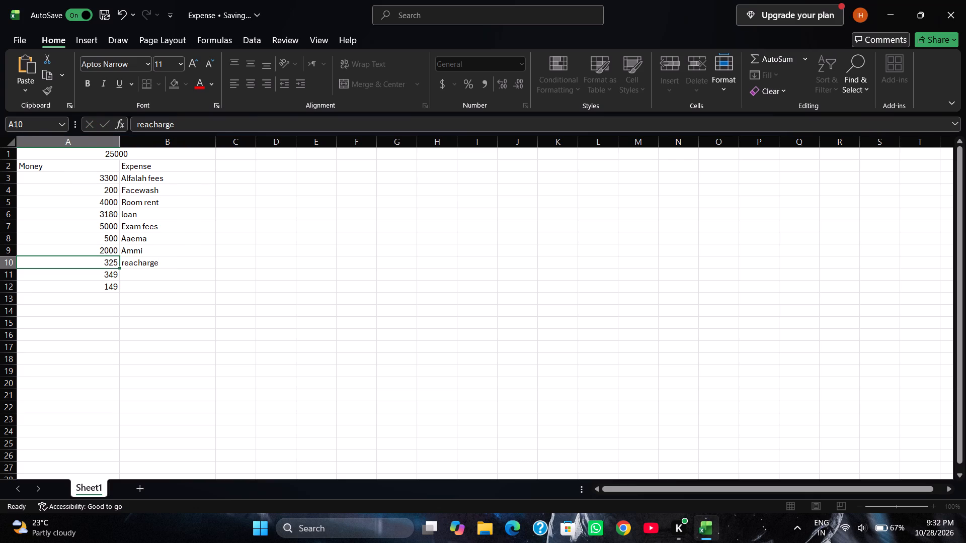
pyautogui.press('Left')
pyautogui.press('Left')
pyautogui.press('Left')
pyautogui.click(178, 264)
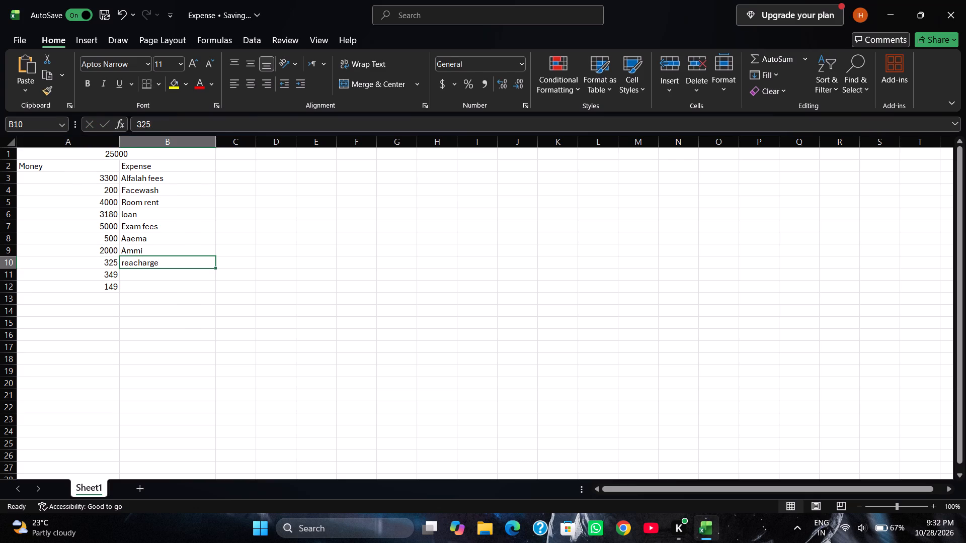
pyautogui.doubleClick(178, 264)
pyautogui.press('Left')
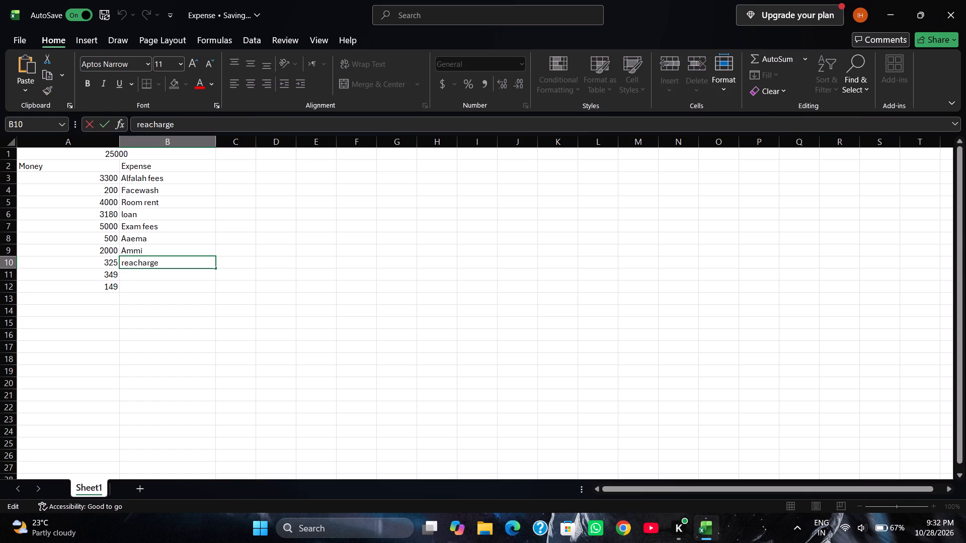
pyautogui.press('Left')
pyautogui.press('Left')
pyautogui.press('Left')
pyautogui.press('Left')
pyautogui.press('Left')
pyautogui.press('Left')
pyautogui.press('Left')
pyautogui.press('BackSpace')
pyautogui.hotkey('shift', 'r')
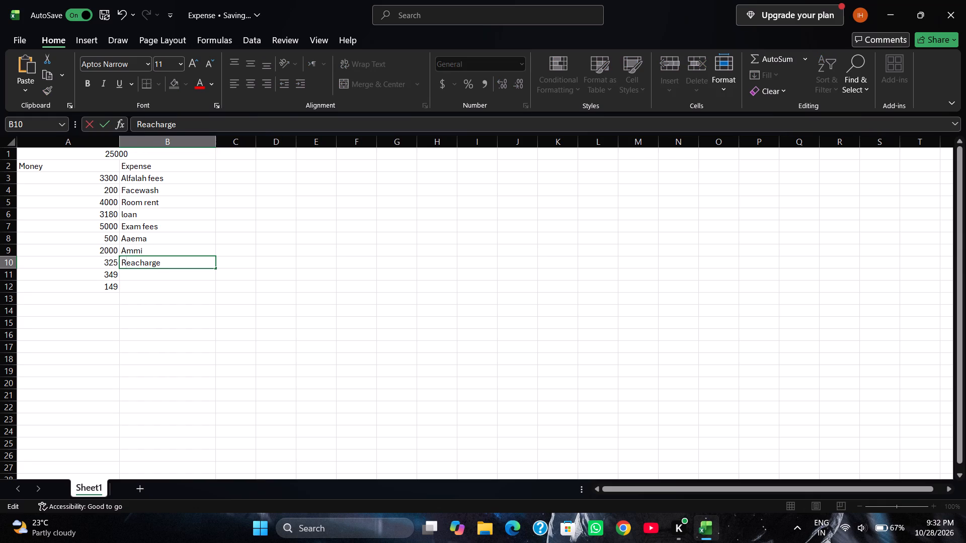
# Enter Reacharge in cell B11 as the expense for the 349 amount.
pyautogui.click(175, 276)
pyautogui.write('Reach')
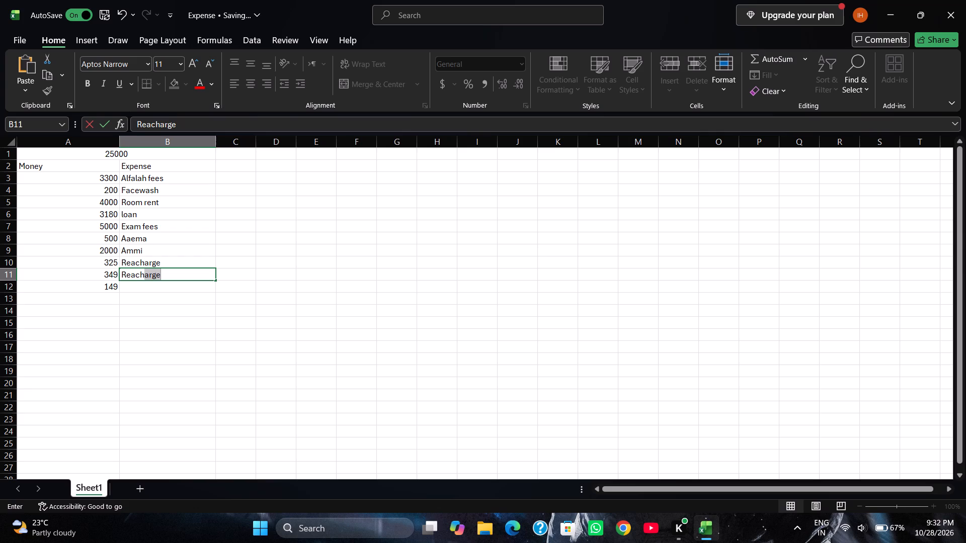
pyautogui.press('space')
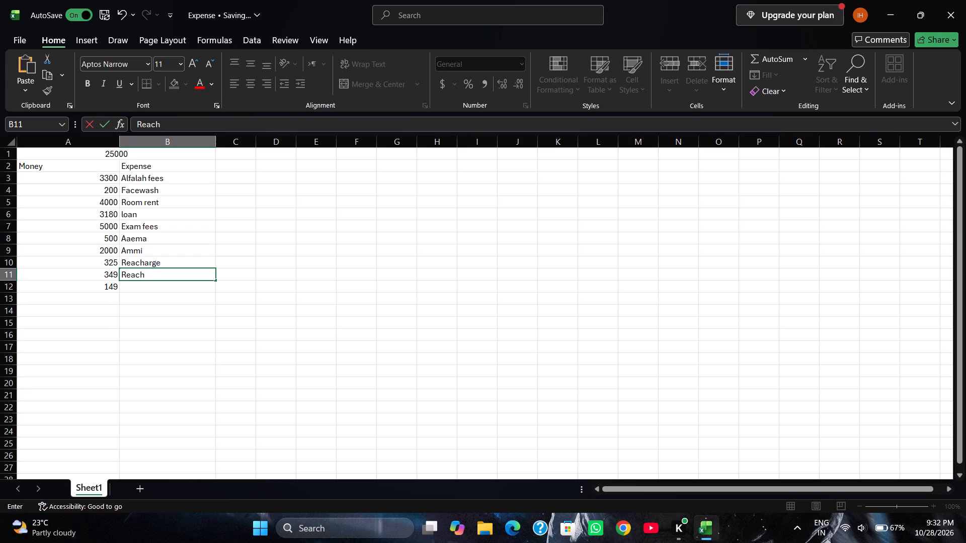
pyautogui.press('BackSpace')
pyautogui.press('BackSpace')
pyautogui.press('BackSpace')
pyautogui.press('BackSpace')
pyautogui.press('BackSpace')
pyautogui.write('ea')
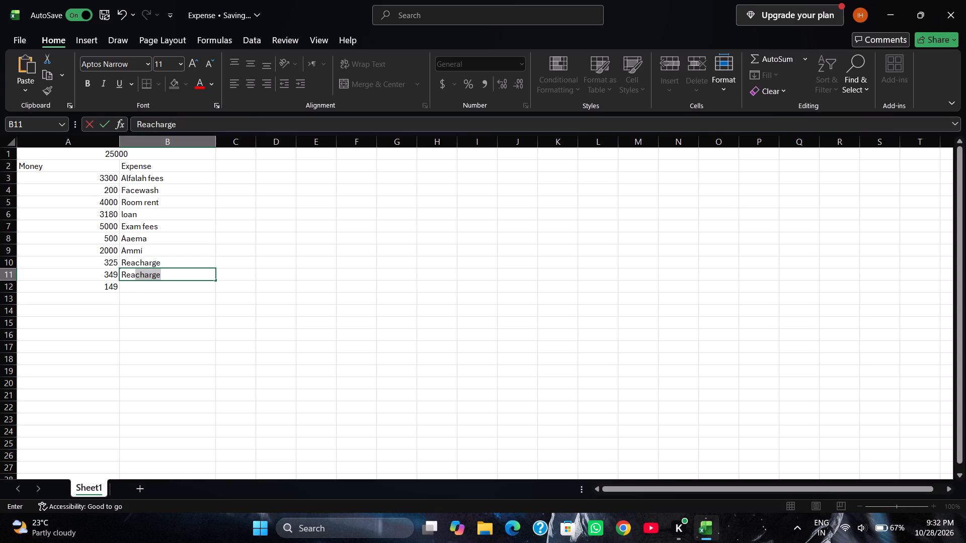
pyautogui.press('Return')
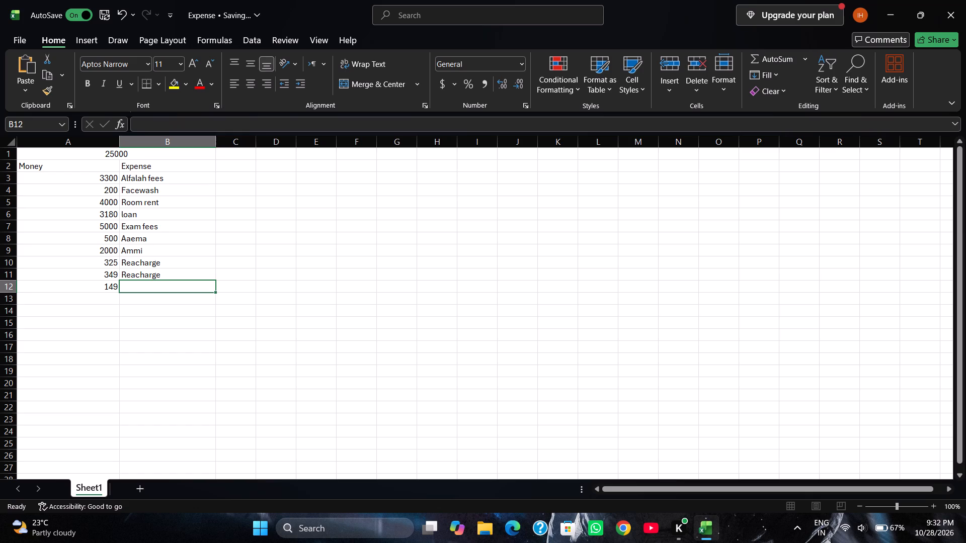
# Append (Abbu) to the cell B11 entry so it reads Reacharge (Abbu).
pyautogui.click(175, 276)
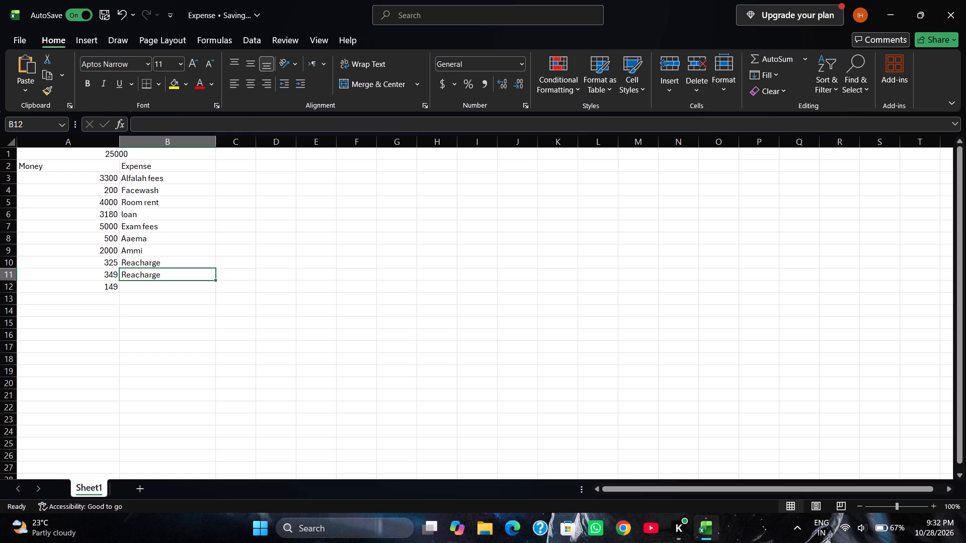
pyautogui.doubleClick(175, 276)
pyautogui.press('space')
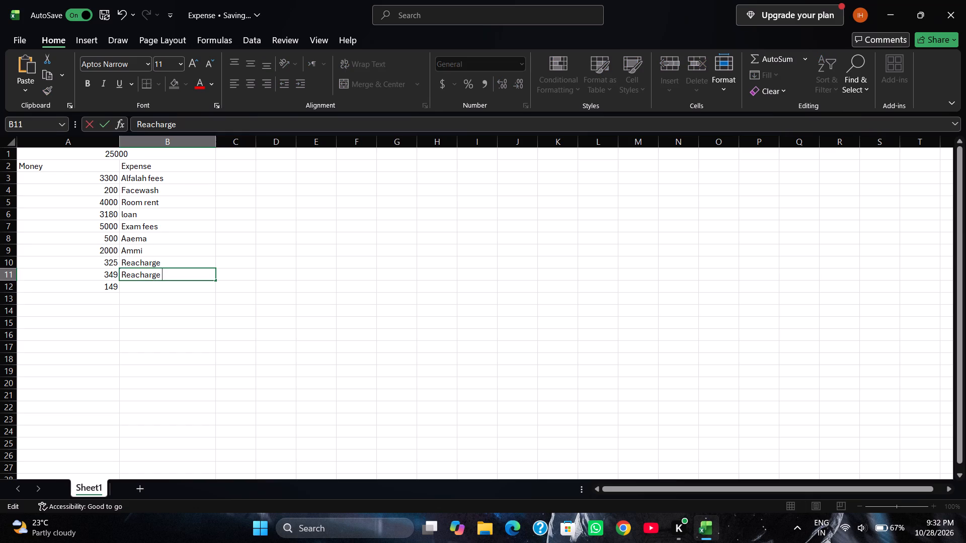
pyautogui.write('(aabu')
pyautogui.press('BackSpace')
pyautogui.press('BackSpace')
pyautogui.press('BackSpace')
pyautogui.press('BackSpace')
pyautogui.hotkey('shift', 'a')
pyautogui.write('bbu')
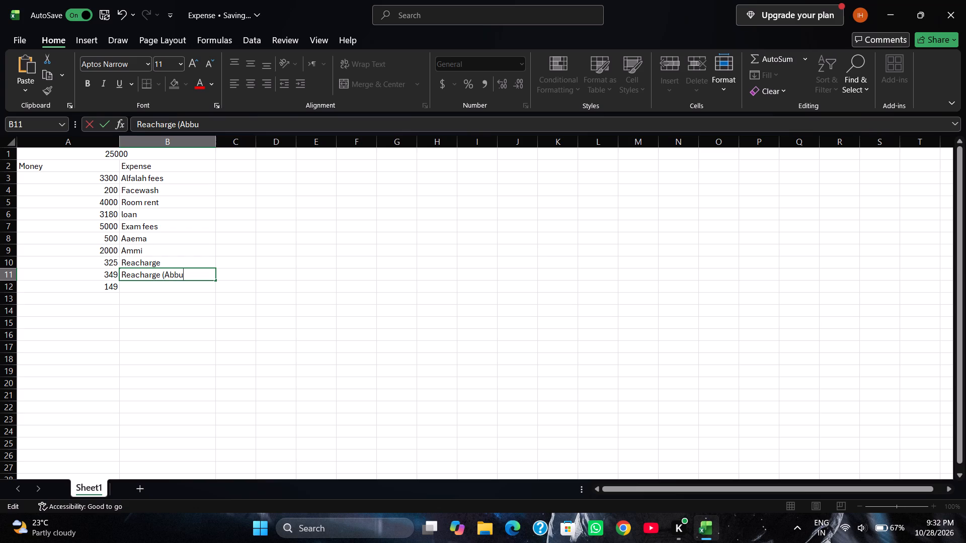
pyautogui.hotkey('shift', ')')
# Enter Sunscreen in cell B12 as the expense for the 149 amount.
pyautogui.click(173, 291)
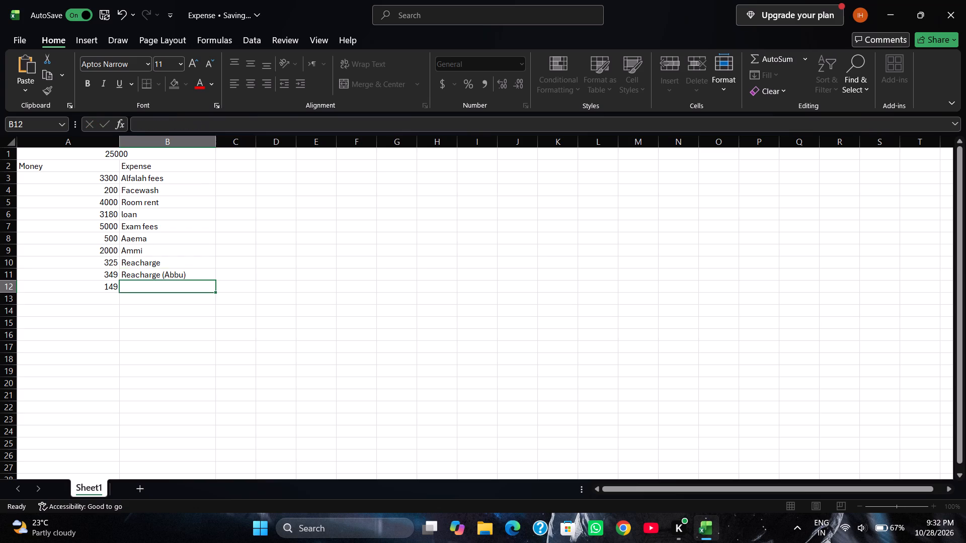
pyautogui.write('sun')
pyautogui.write('sc')
pyautogui.press('BackSpace')
pyautogui.press('BackSpace')
pyautogui.press('BackSpace')
pyautogui.press('BackSpace')
pyautogui.press('BackSpace')
pyautogui.write('Suns')
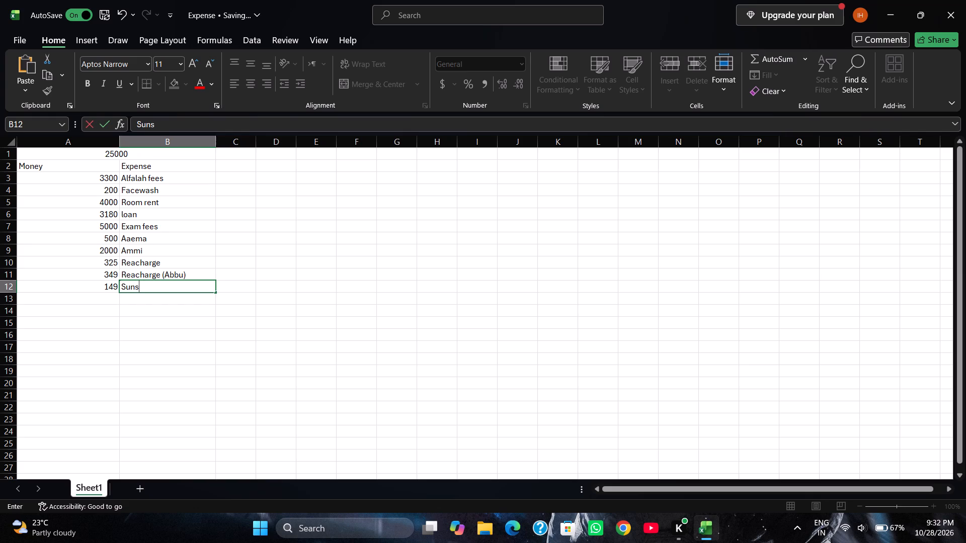
pyautogui.write('creen')
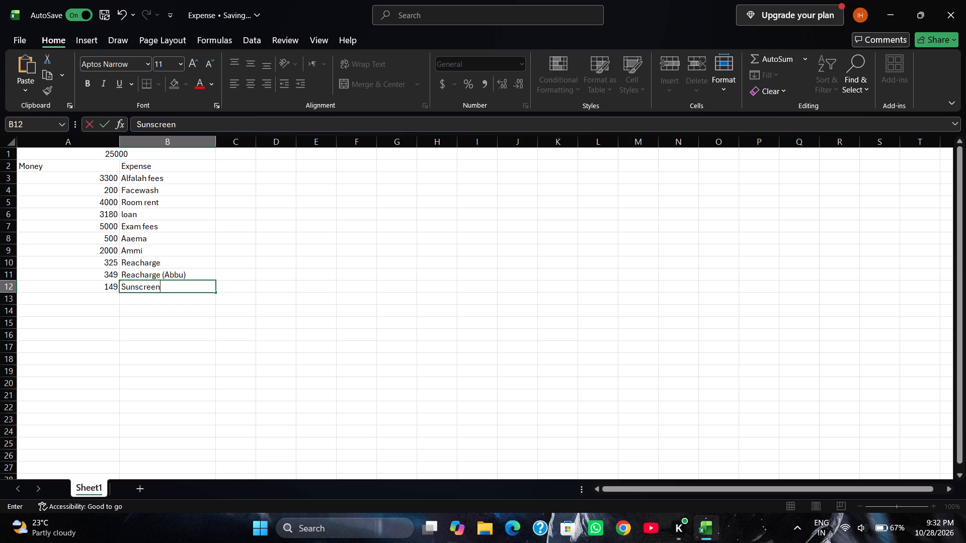
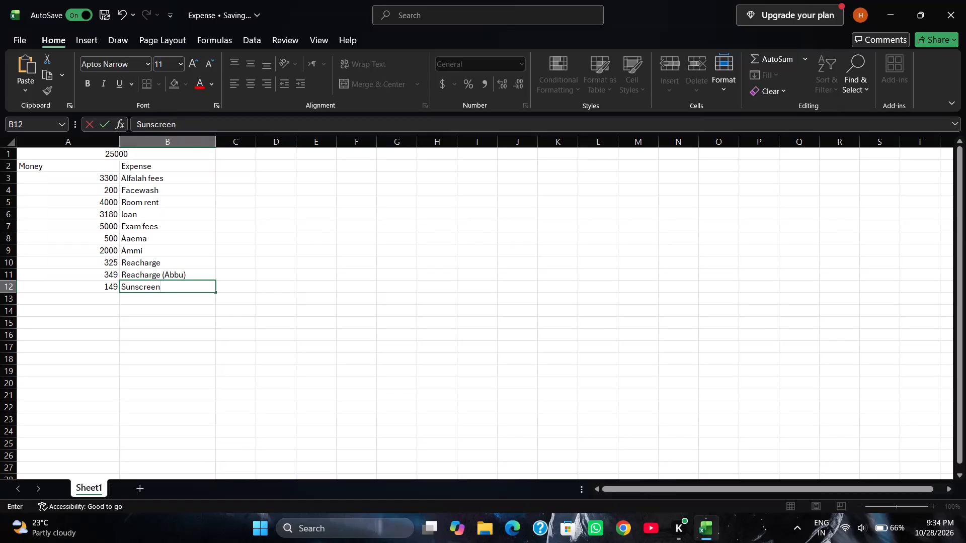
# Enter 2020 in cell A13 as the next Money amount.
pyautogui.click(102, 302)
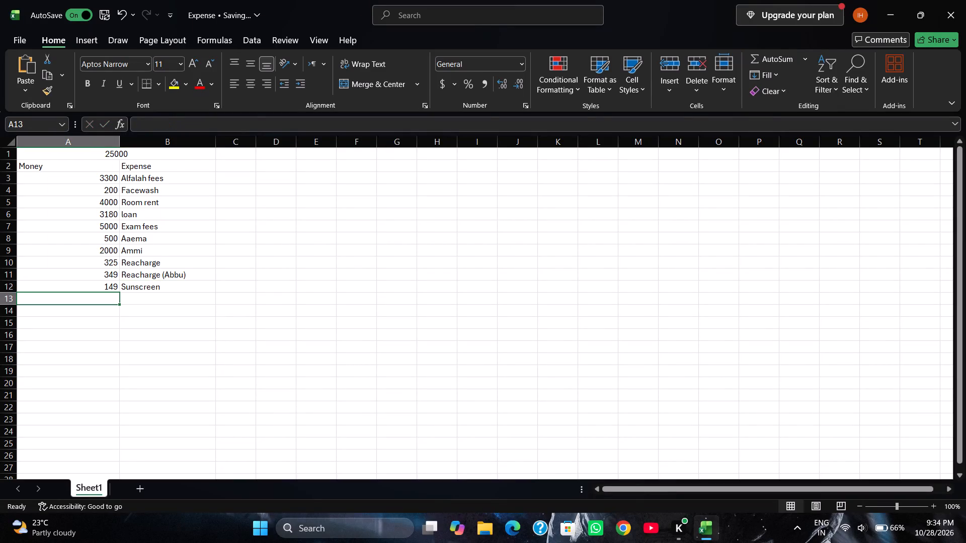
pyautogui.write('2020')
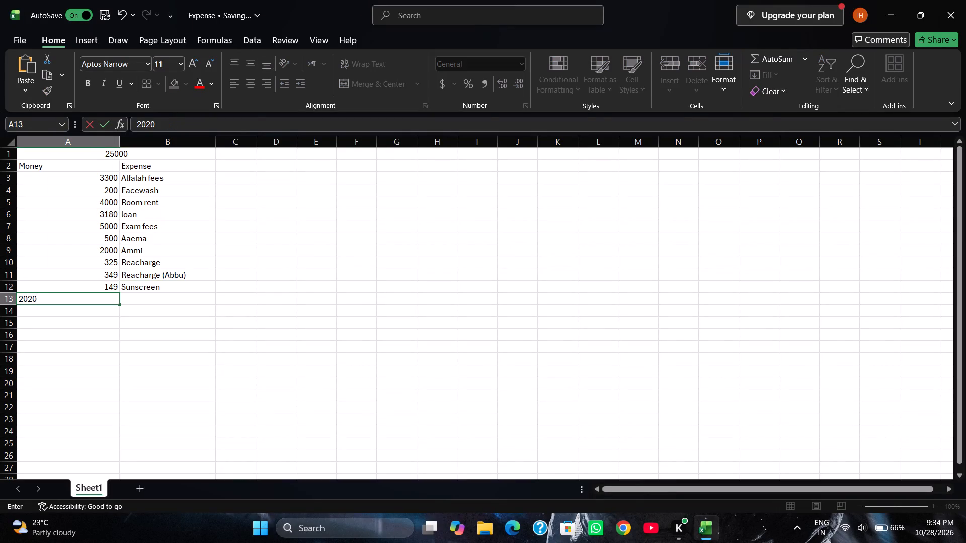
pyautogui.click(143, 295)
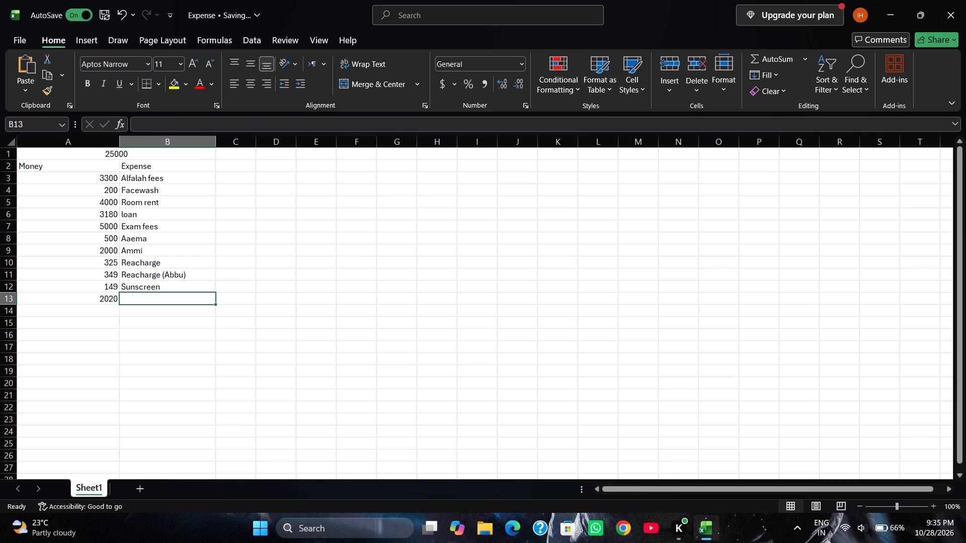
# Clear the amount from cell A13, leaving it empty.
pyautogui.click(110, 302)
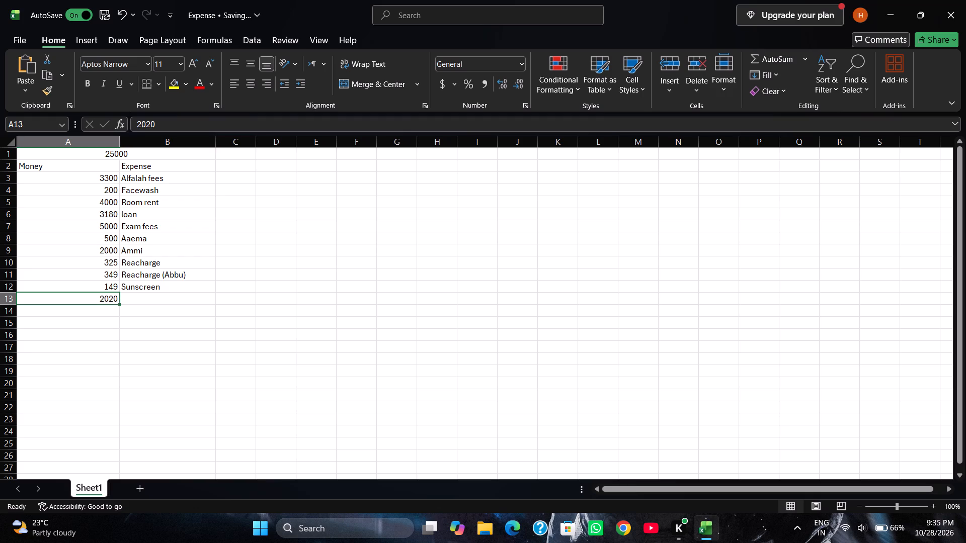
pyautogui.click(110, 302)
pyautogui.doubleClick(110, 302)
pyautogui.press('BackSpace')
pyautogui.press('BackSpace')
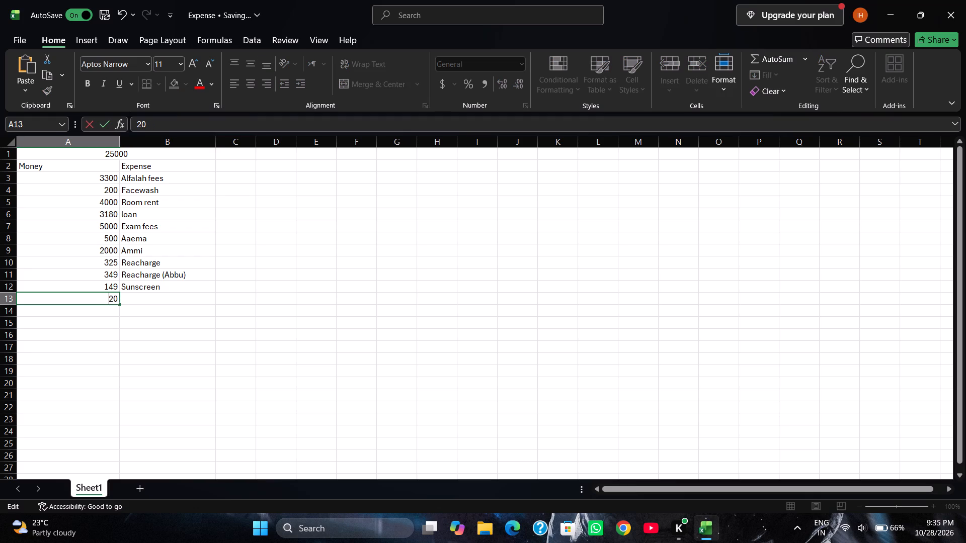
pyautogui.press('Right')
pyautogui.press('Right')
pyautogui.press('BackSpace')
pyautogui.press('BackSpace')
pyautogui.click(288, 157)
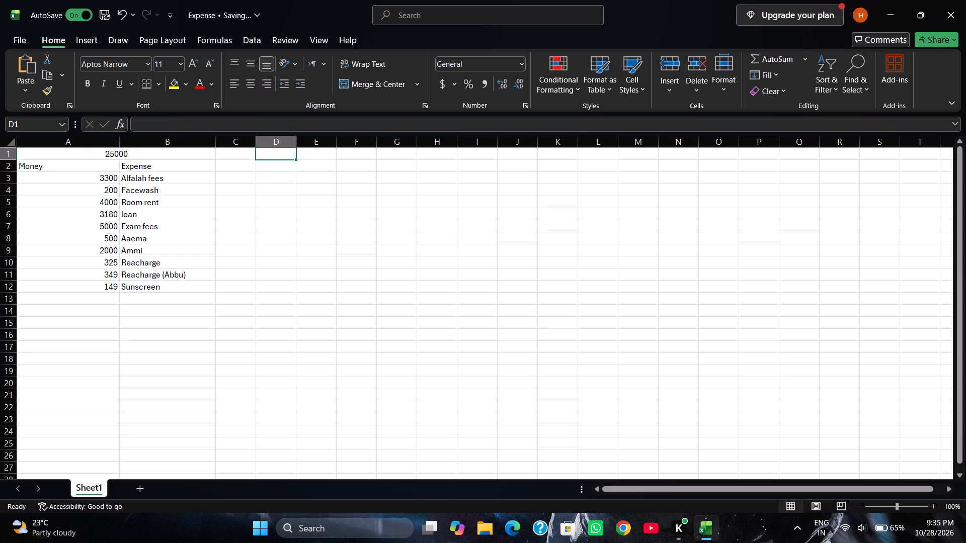
# Widen columns D and E for a second expense table, setting column E to about 17 wide.
pyautogui.moveTo(296, 144); pyautogui.dragTo(344, 141)
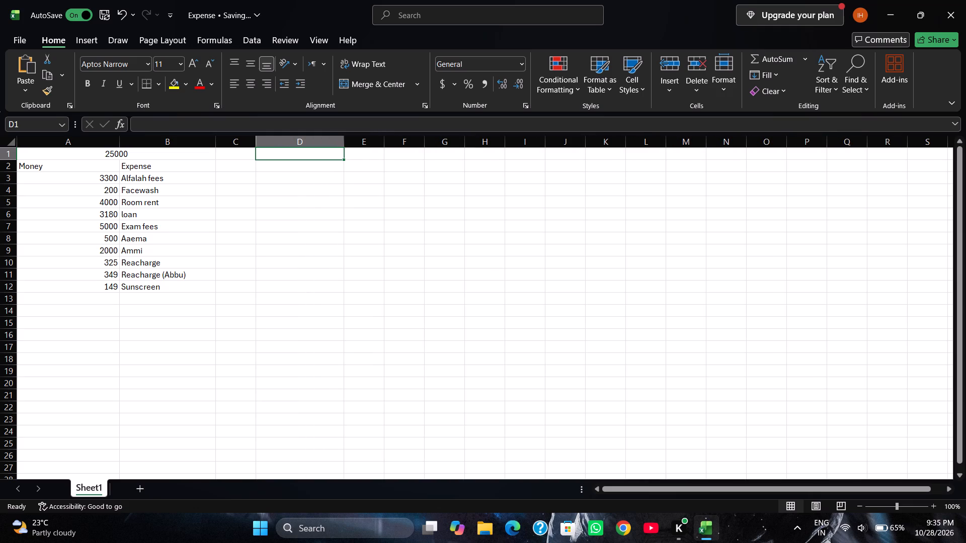
pyautogui.click(343, 143)
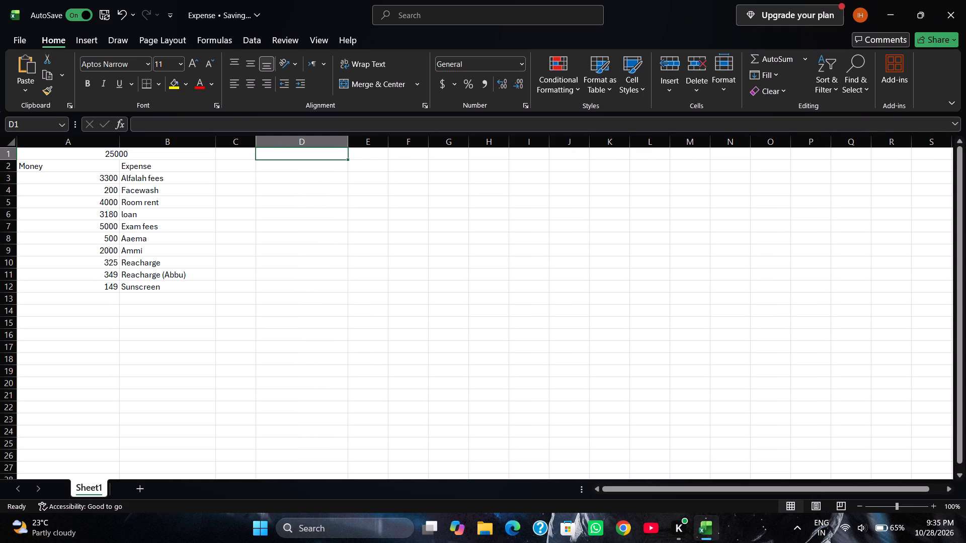
pyautogui.moveTo(387, 141); pyautogui.dragTo(427, 147)
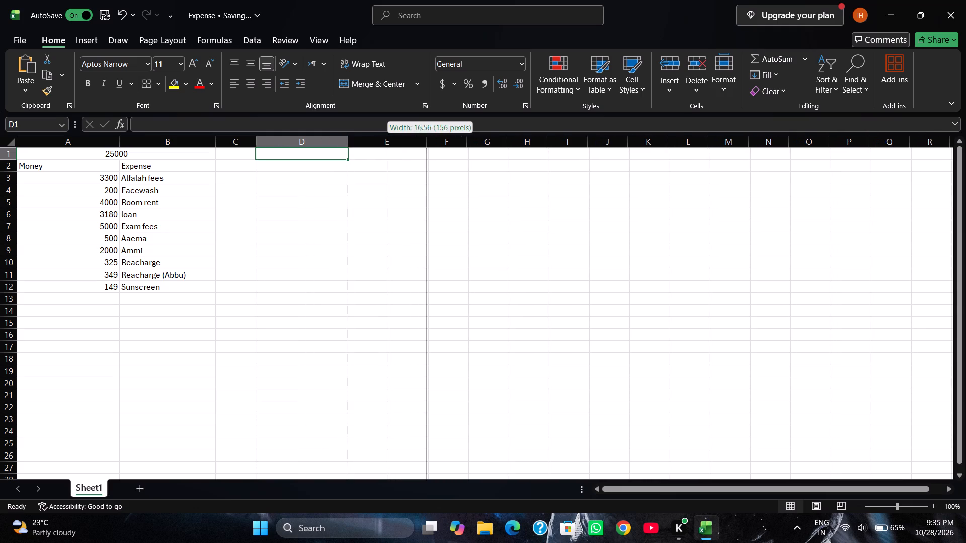
pyautogui.moveTo(427, 147); pyautogui.dragTo(428, 147)
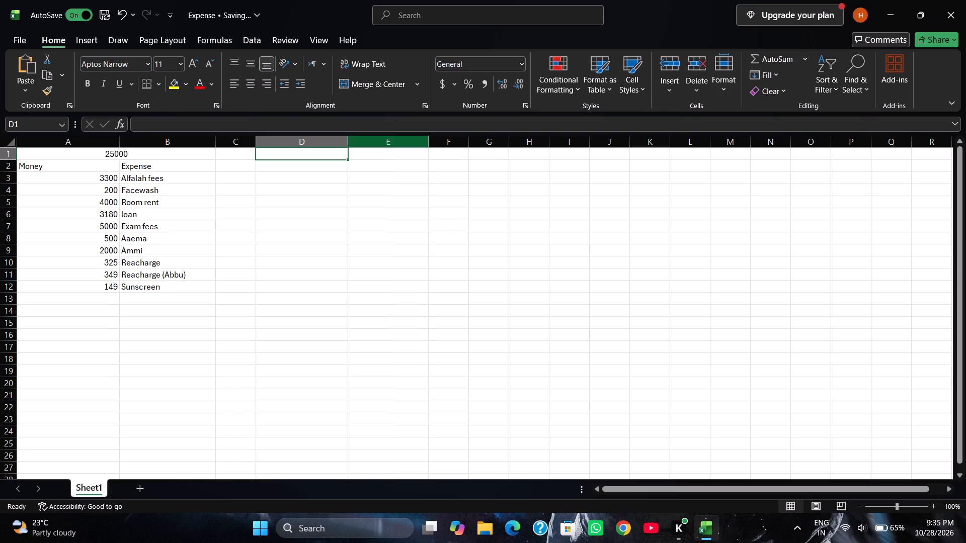
# Merge and center cells D1:E1 and enter 12500 as the second table's heading total.
pyautogui.keyDown('shift'); pyautogui.click(369, 156); pyautogui.keyUp('shift')
pyautogui.click(371, 82)
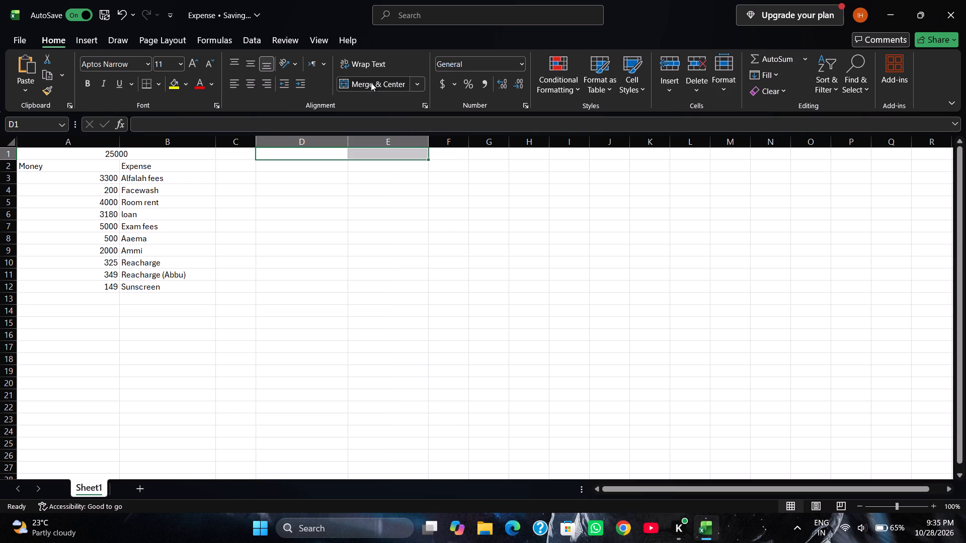
pyautogui.click(350, 152)
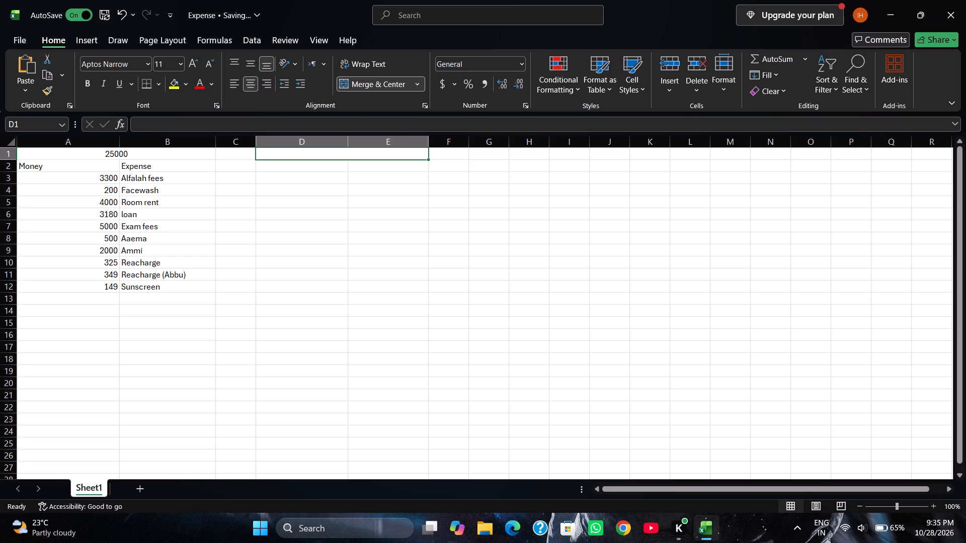
pyautogui.doubleClick(350, 153)
pyautogui.write('12500')
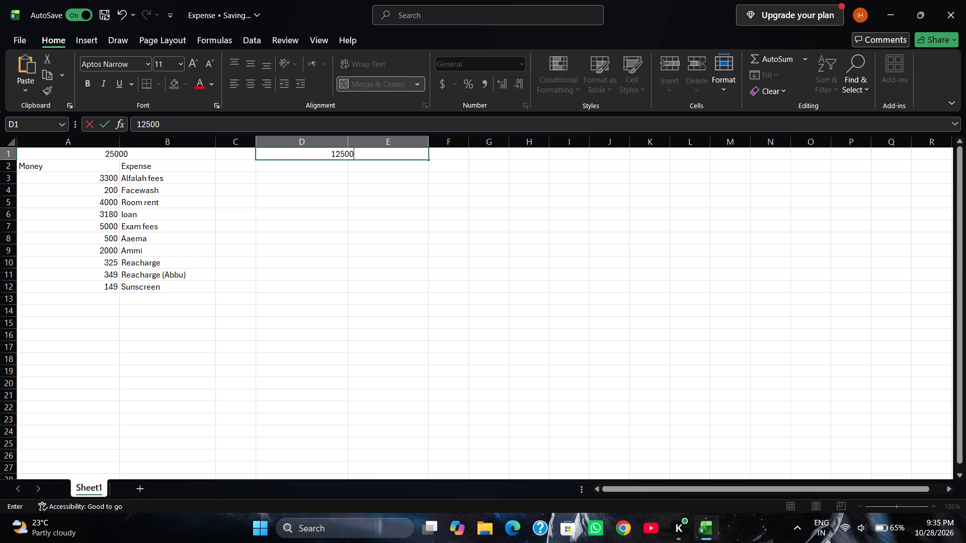
# Enter the second table's column headers, Money in cell D2 and Expense in cell E2.
pyautogui.click(321, 165)
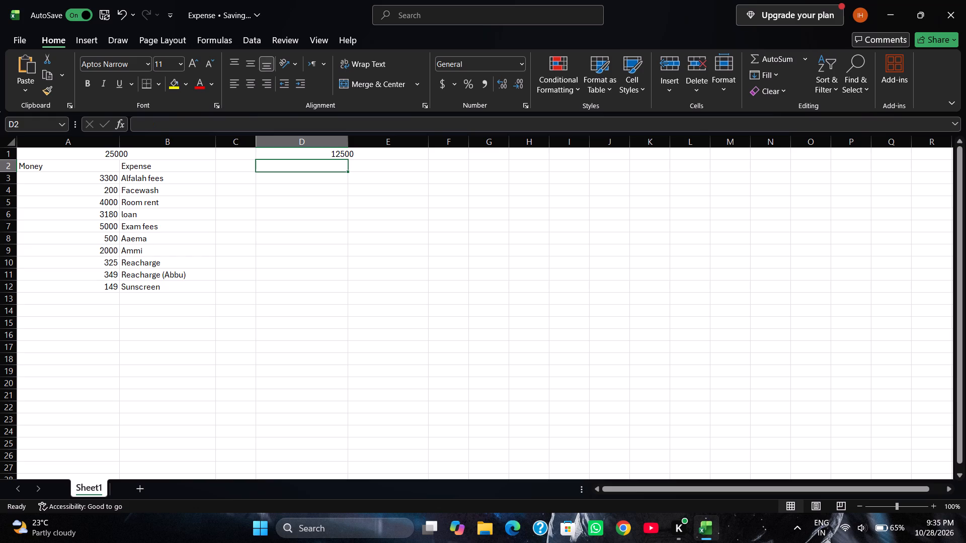
pyautogui.write('Money')
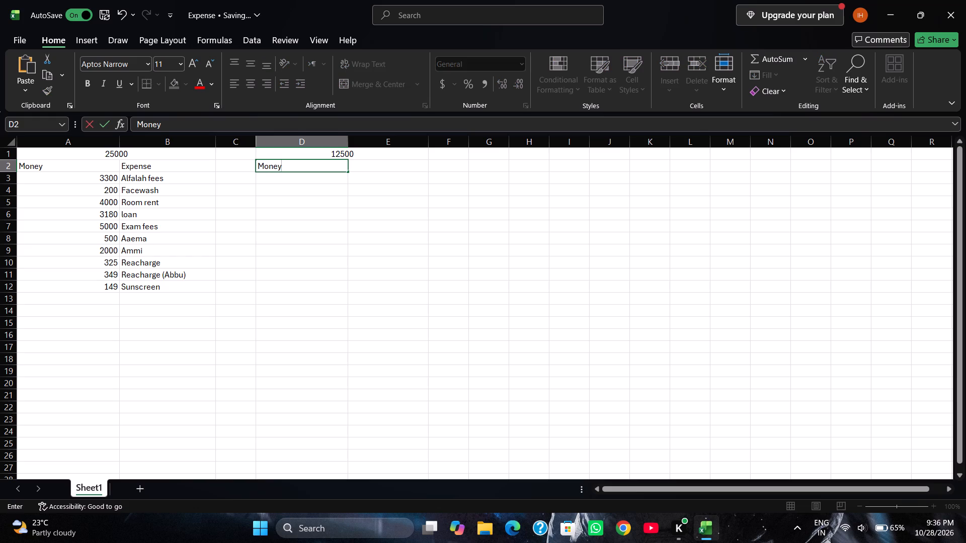
pyautogui.click(367, 170)
pyautogui.write('EX')
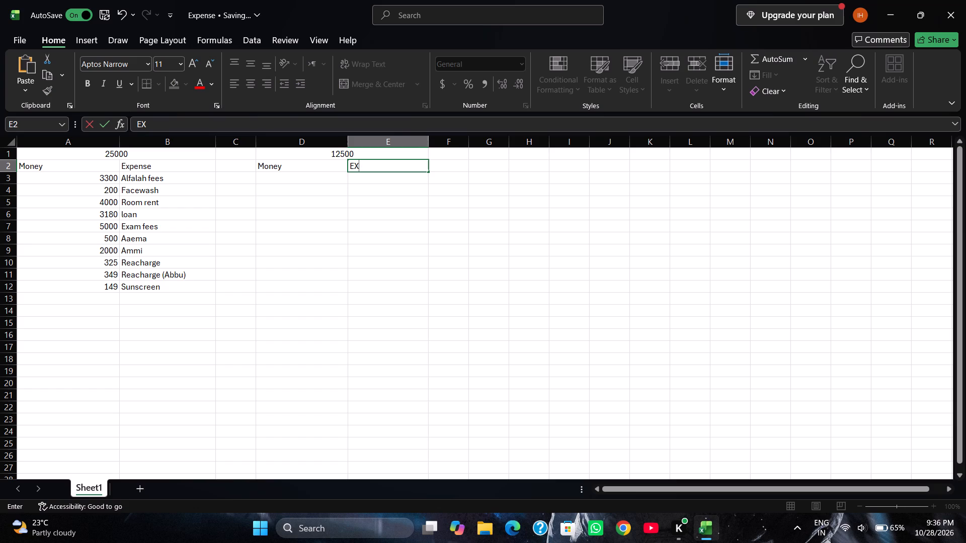
pyautogui.press('BackSpace')
pyautogui.press('x')
pyautogui.write('pe')
pyautogui.press('n')
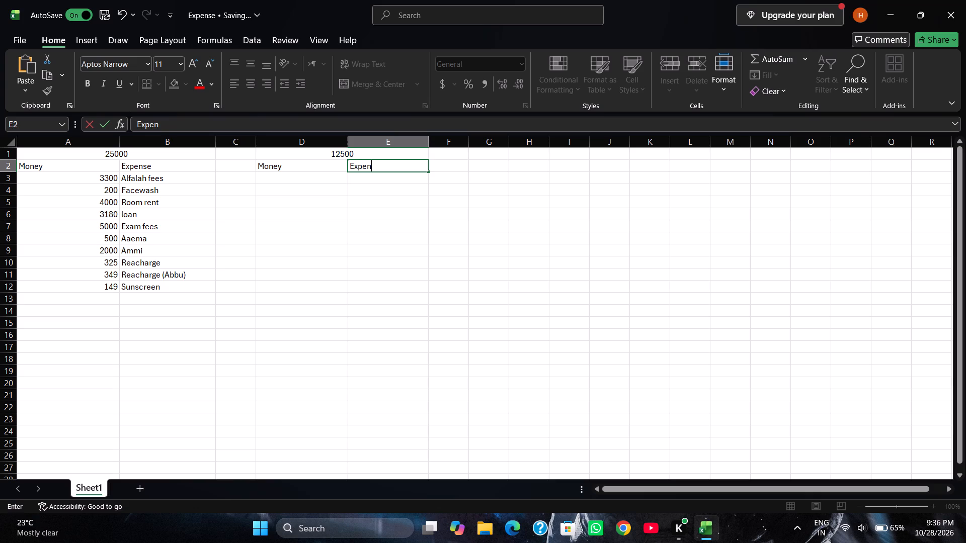
pyautogui.write('se')
# Enter the amounts 5050, 1300 and 170 in cells D3 to D5 under the second Money header.
pyautogui.click(323, 184)
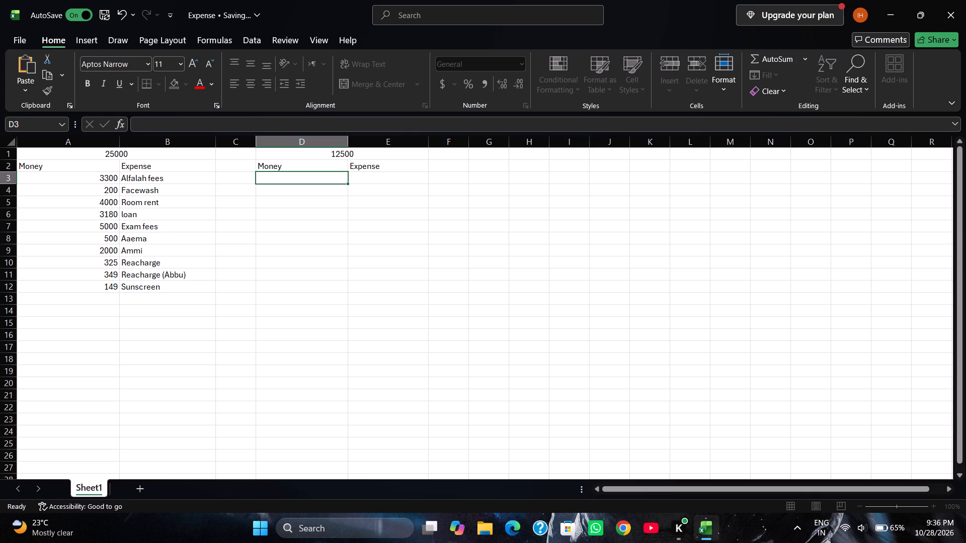
pyautogui.write('5050')
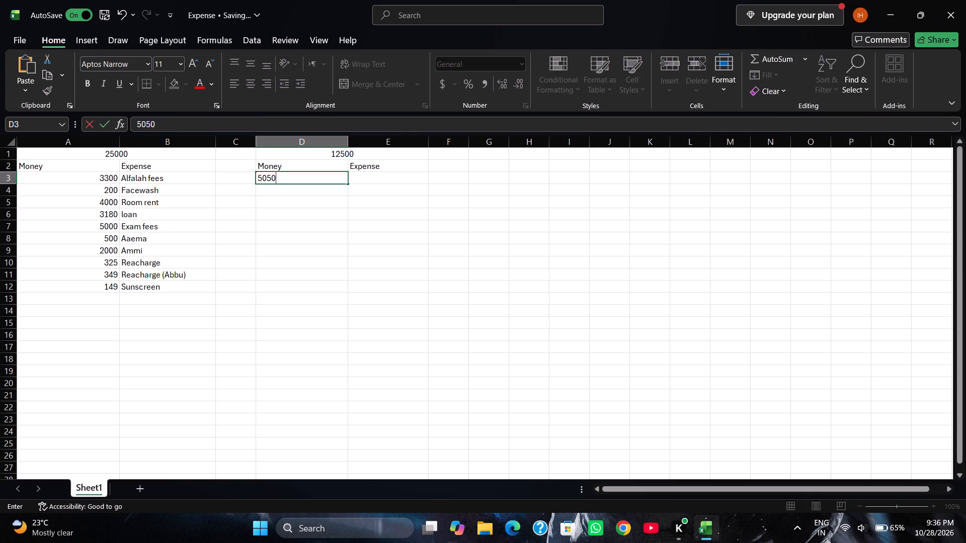
pyautogui.click(330, 190)
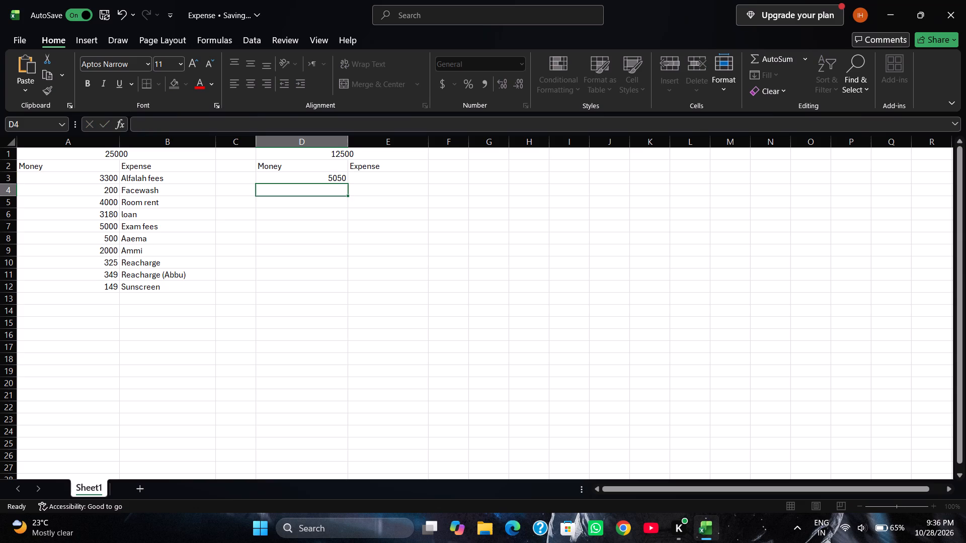
pyautogui.write('1300')
pyautogui.press('Return')
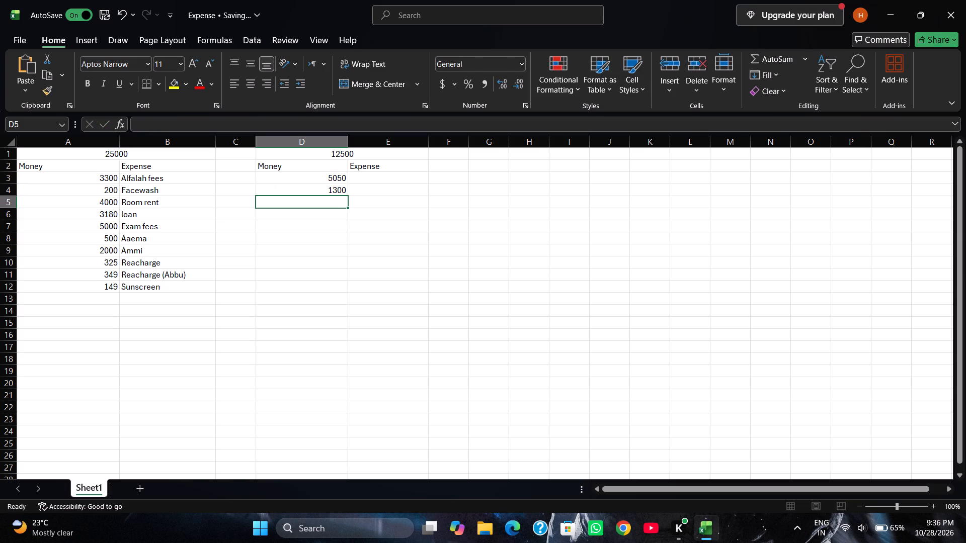
pyautogui.write('170')
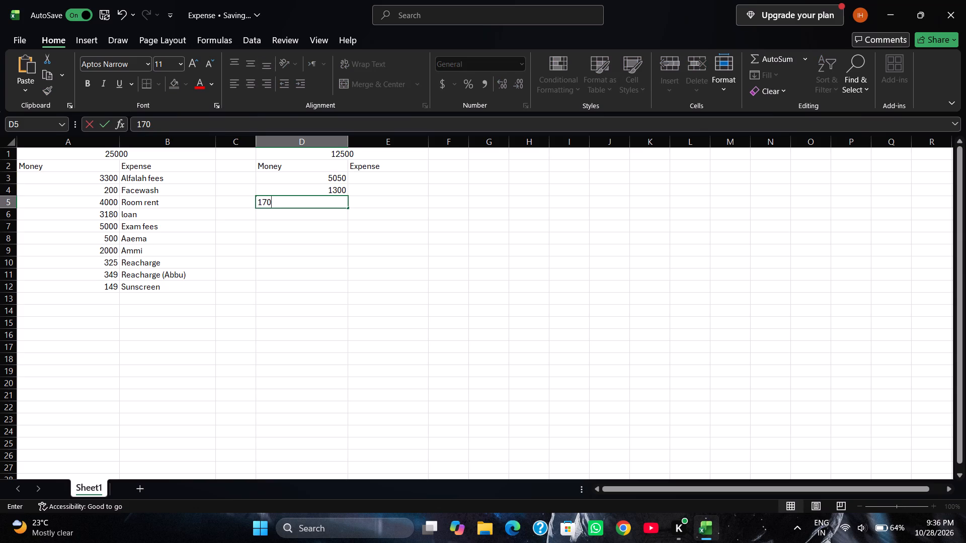
# Enter Osama in cell E3 as the expense for the 5050 amount.
pyautogui.click(382, 177)
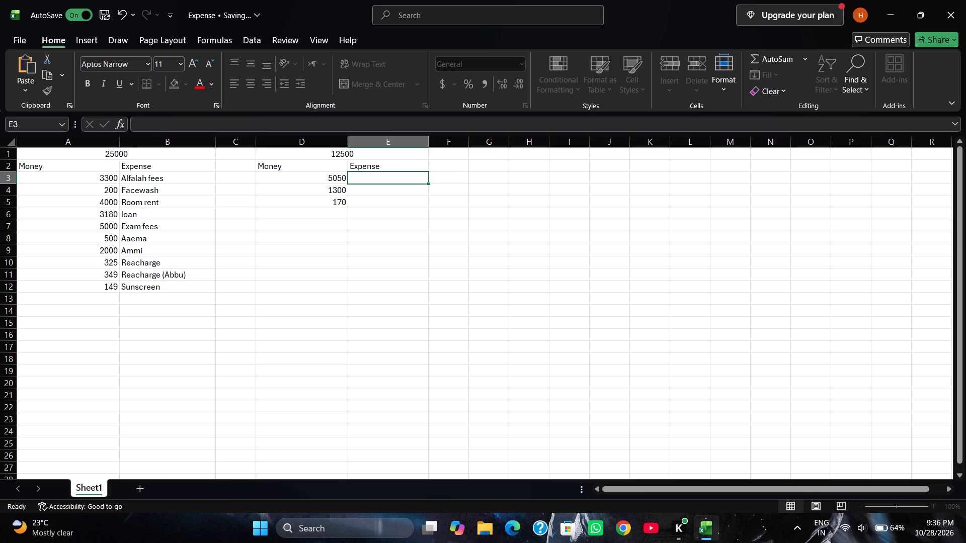
pyautogui.press('o')
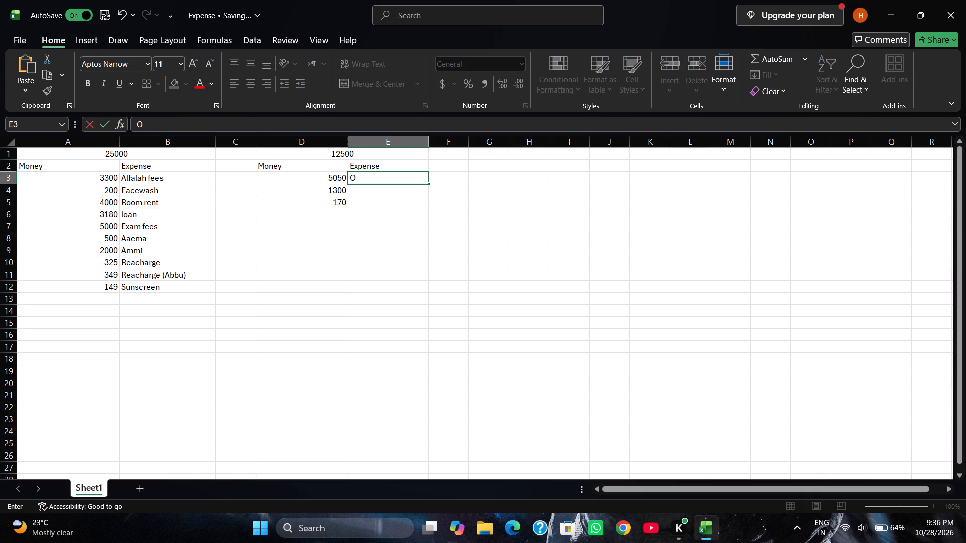
pyautogui.write('sama')
pyautogui.press('Return')
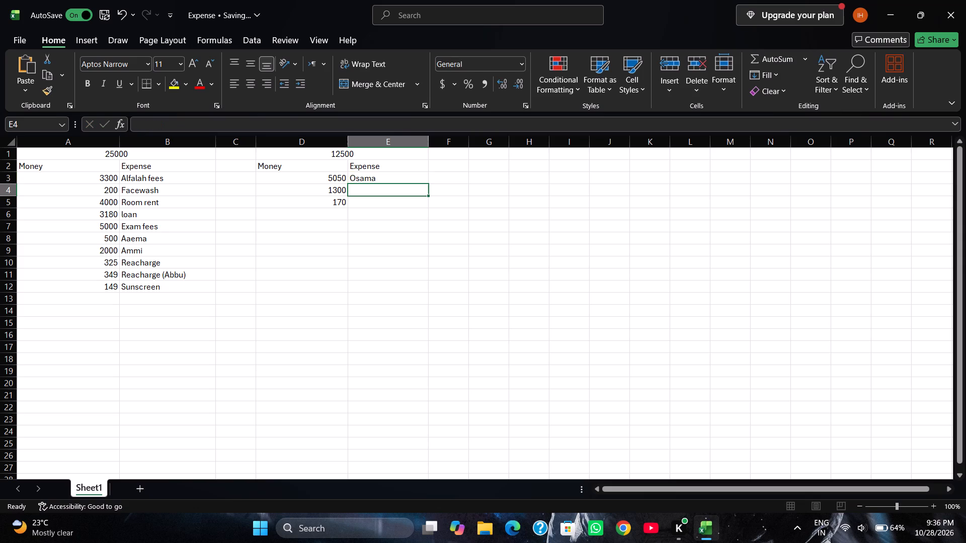
# Enter QR Maeket in cell E4 as the expense for the 1300 amount.
pyautogui.hotkey('shift', 'q')
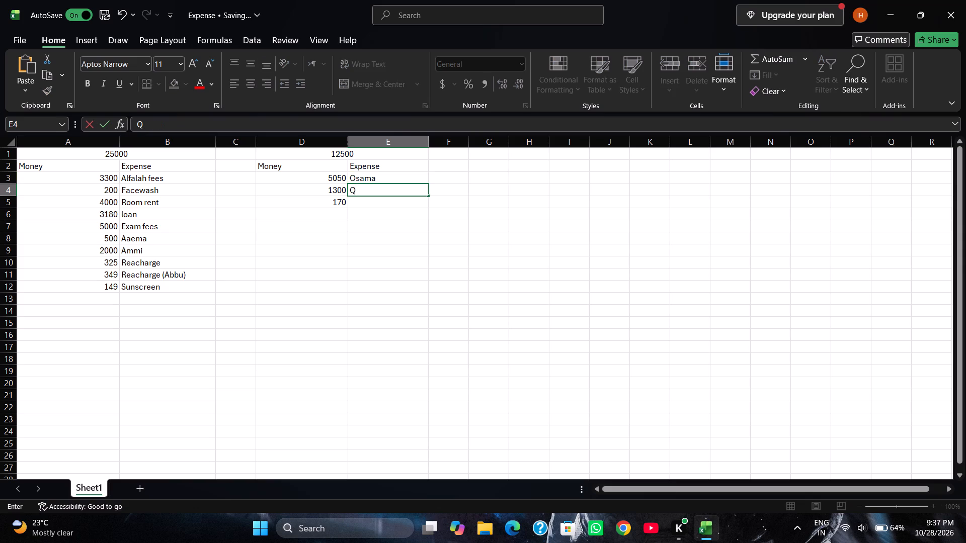
pyautogui.hotkey('shift', 'r')
pyautogui.press('space')
pyautogui.write('co')
pyautogui.press('BackSpace')
pyautogui.press('BackSpace')
pyautogui.write('Maeket')
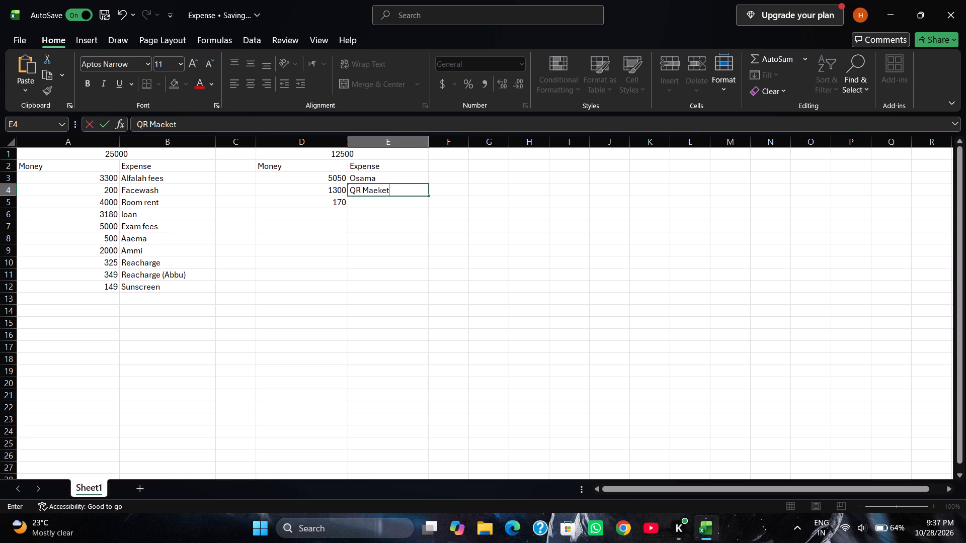
# Enter QR Maeket in cell E5 as the expense for the 170 amount.
pyautogui.click(378, 204)
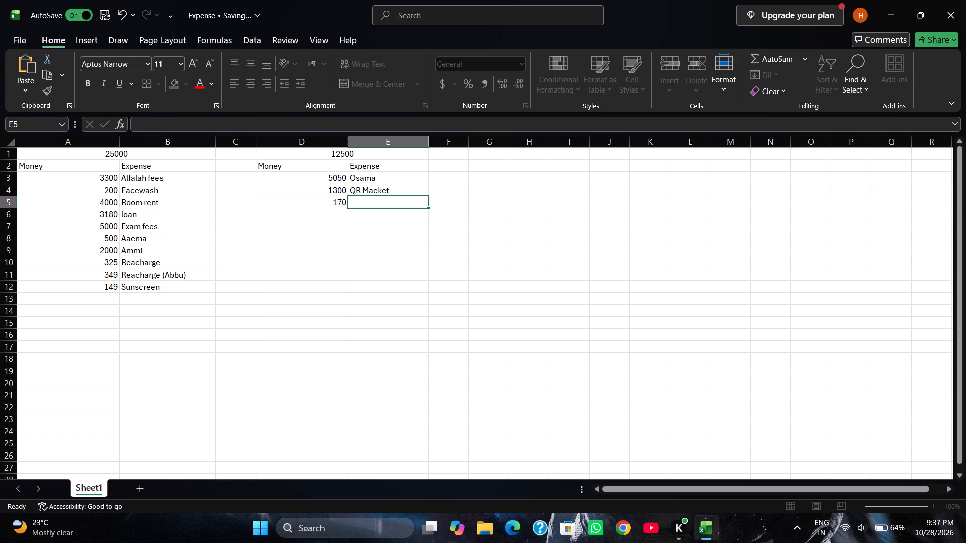
pyautogui.hotkey('shift', 'q')
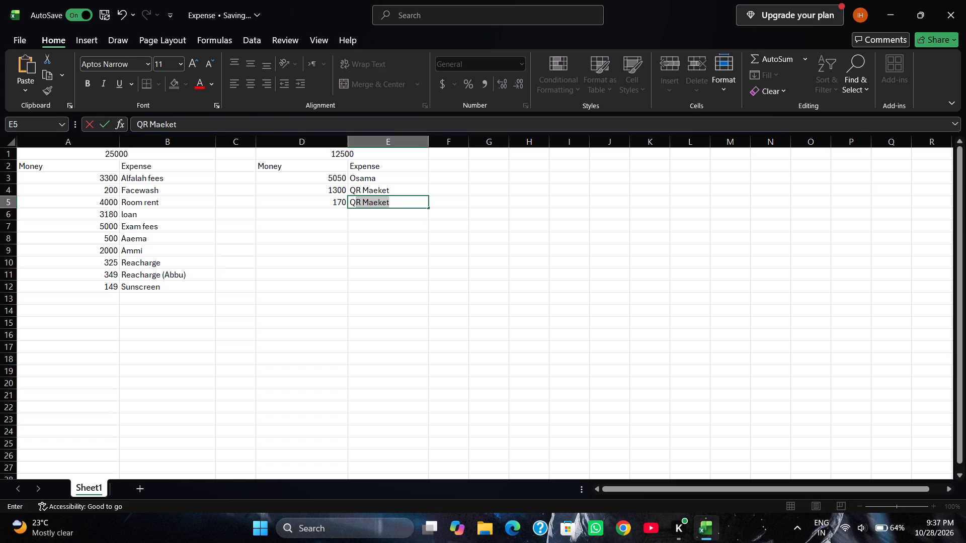
pyautogui.press('Return')
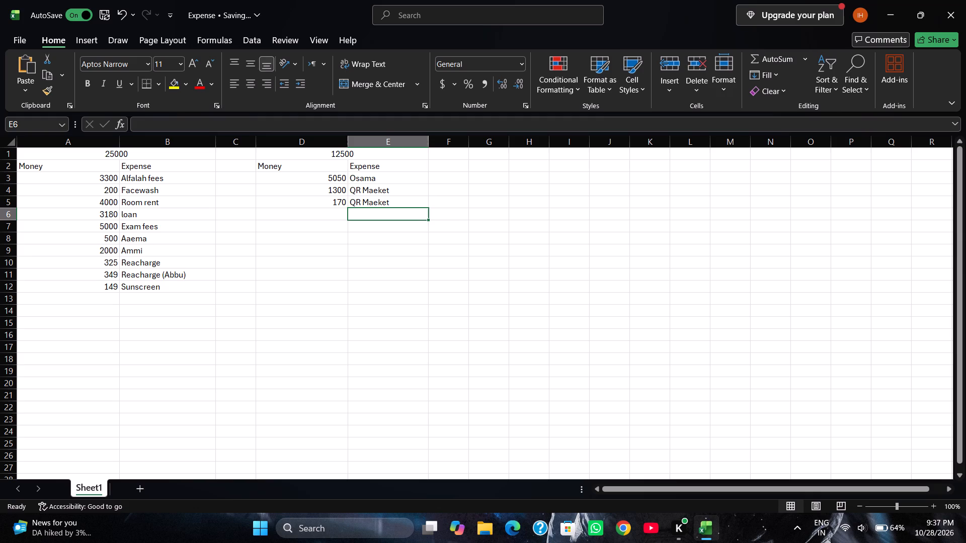
# Select cell D6 for the next Money amount in the second table.
pyautogui.click(334, 215)
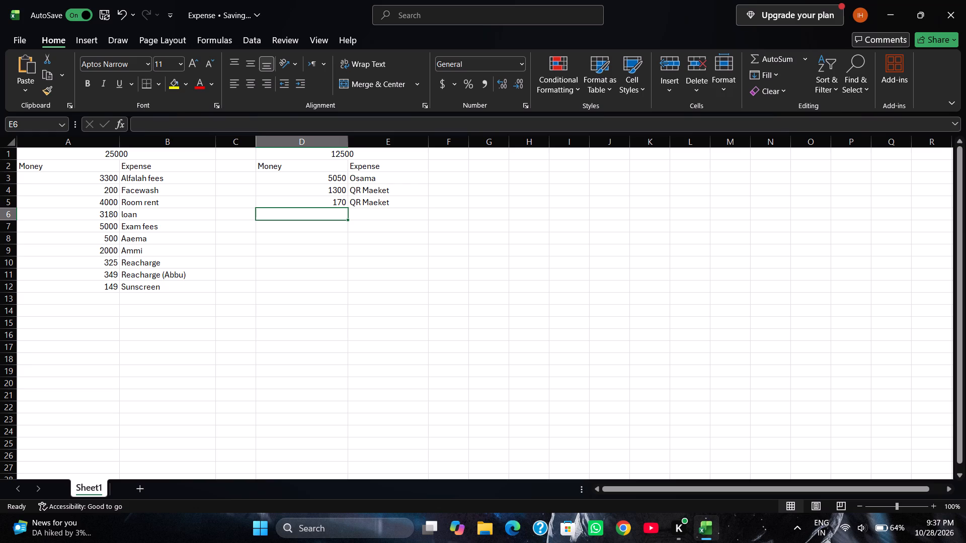
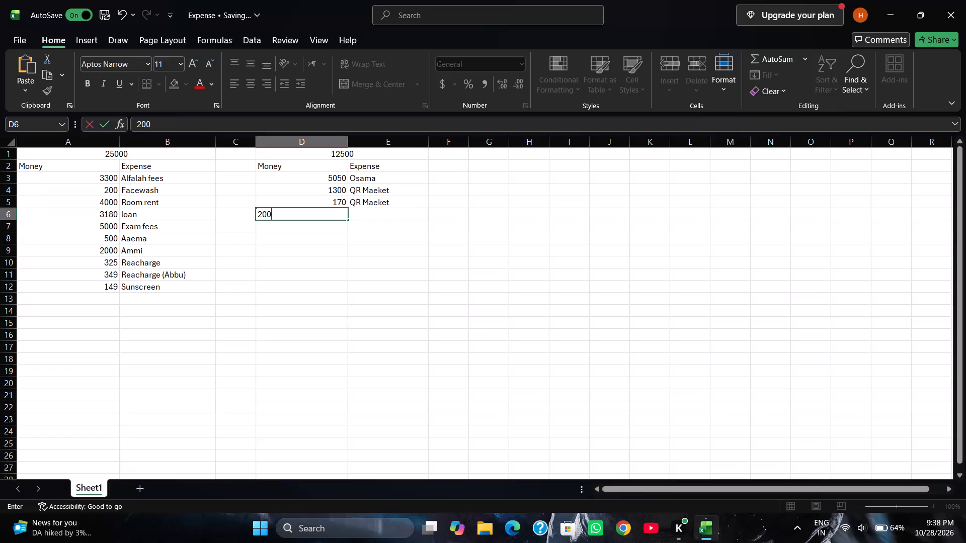
# Complete row 6 of the second table with Money 2000 in D6 and expense DR. gkp in E6.
pyautogui.press('Return')
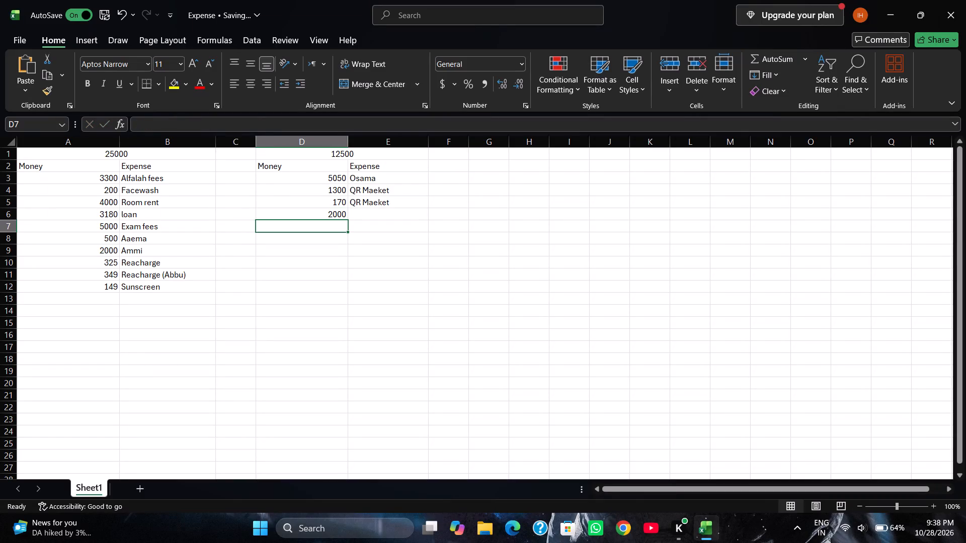
pyautogui.click(361, 217)
pyautogui.write('DR')
pyautogui.write('.')
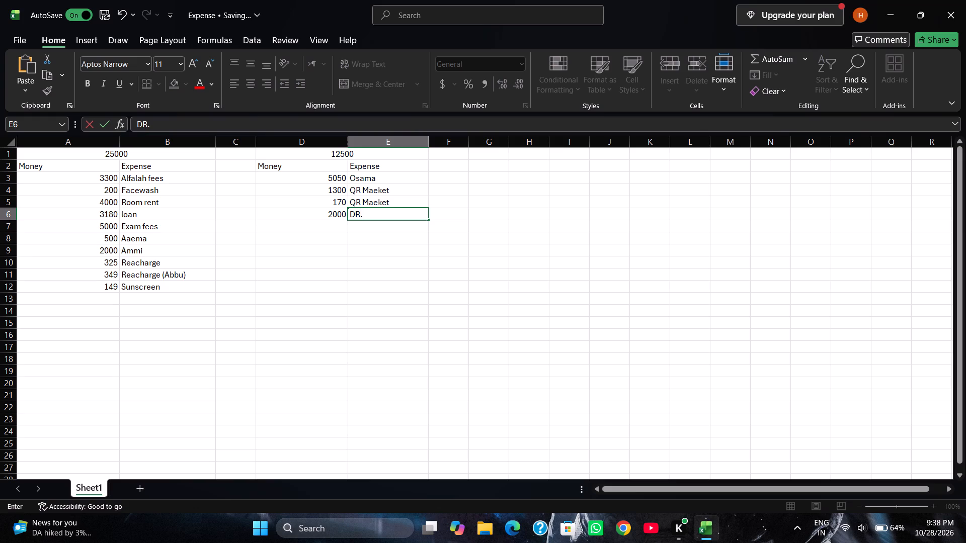
pyautogui.press('space')
pyautogui.press('g')
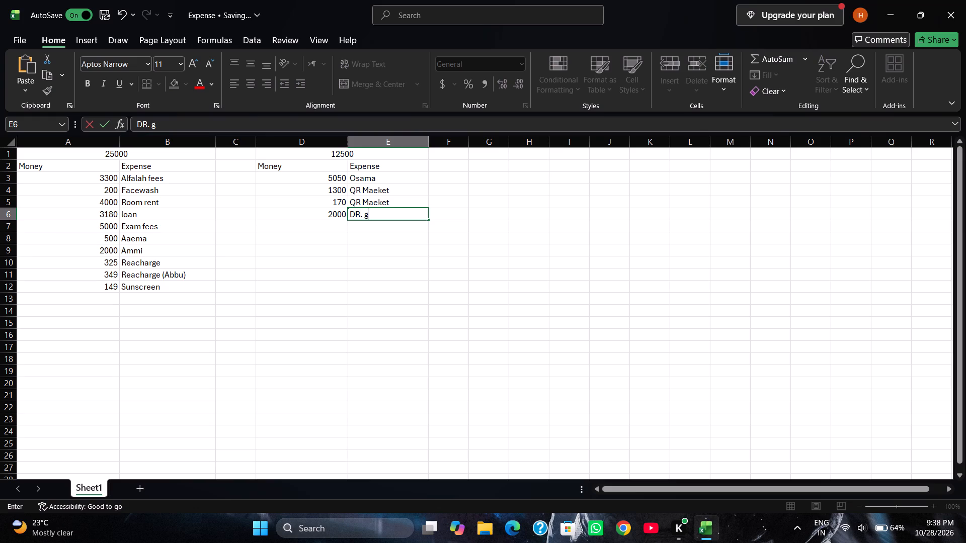
pyautogui.write('ork')
pyautogui.write('hpu')
pyautogui.press('BackSpace')
pyautogui.press('BackSpace')
pyautogui.press('BackSpace')
pyautogui.press('BackSpace')
pyautogui.press('BackSpace')
pyautogui.press('BackSpace')
pyautogui.write('kp')
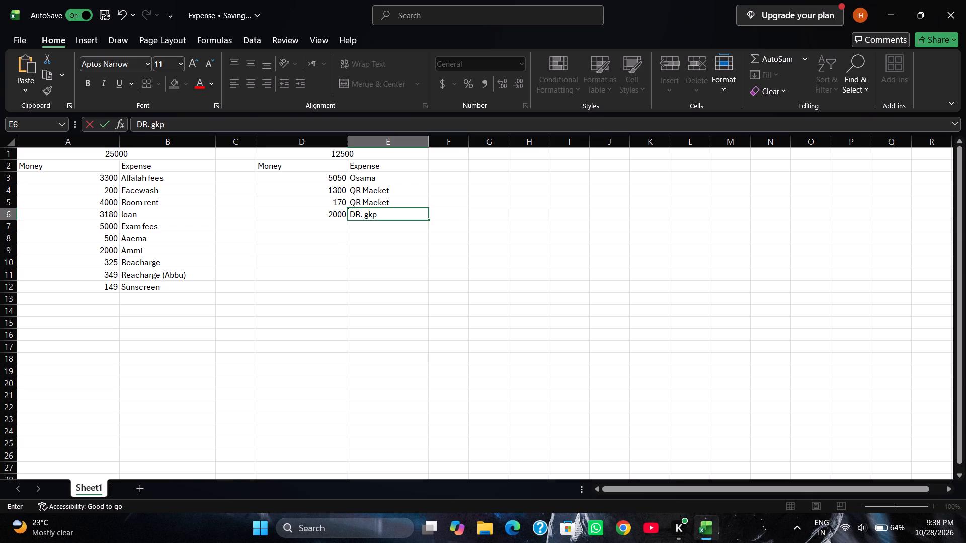
pyautogui.press('Return')
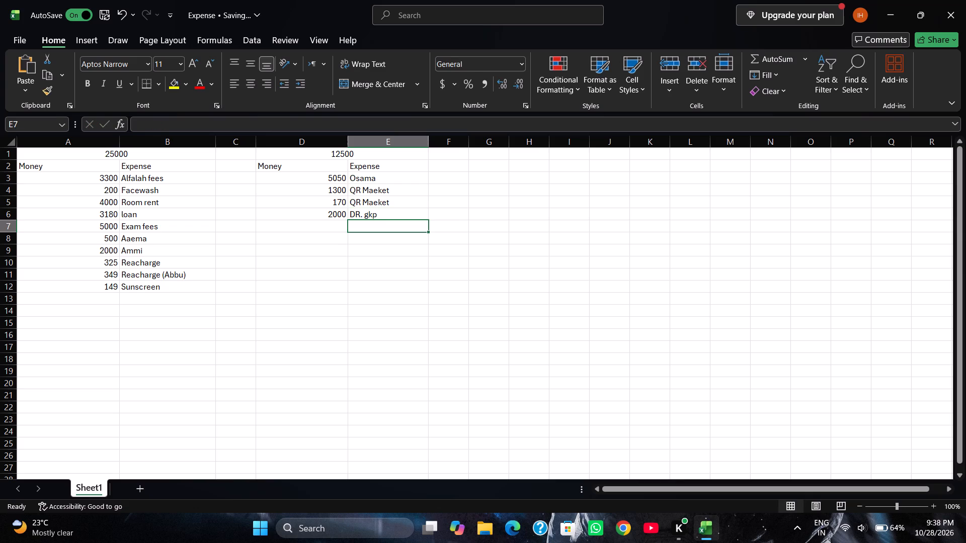
# Fill row 7 of the second table with Money 1800 in D7 and expense DR. gkp in E7.
pyautogui.press('Left')
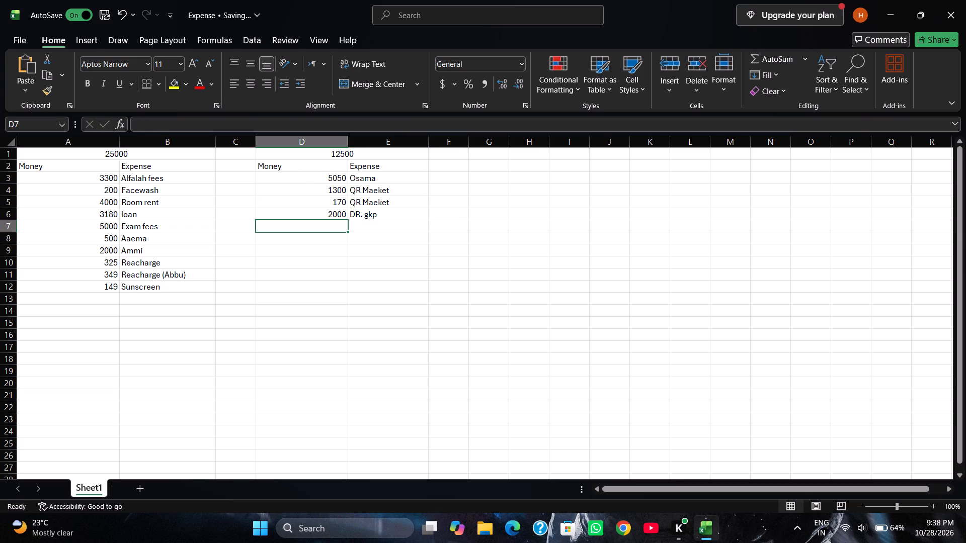
pyautogui.write('1800')
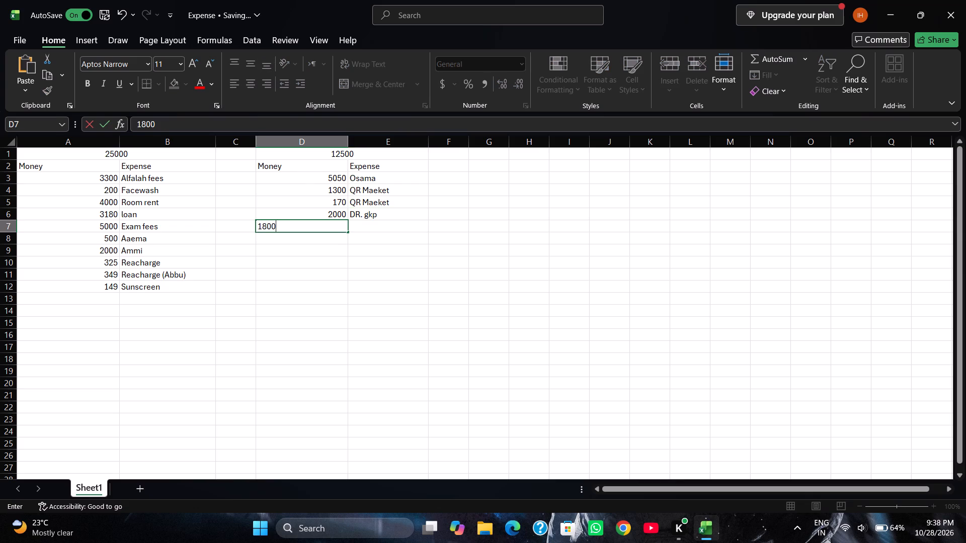
pyautogui.press('Right')
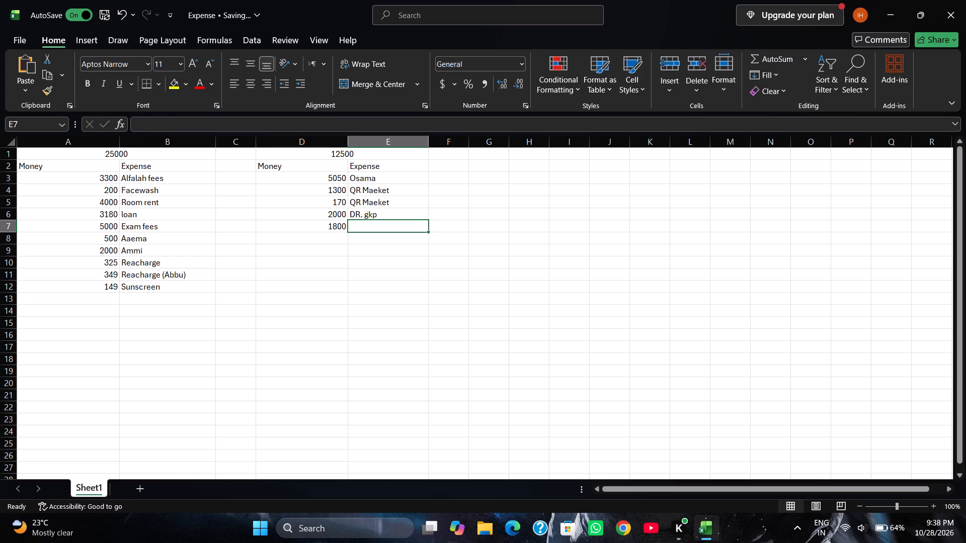
pyautogui.write('dr')
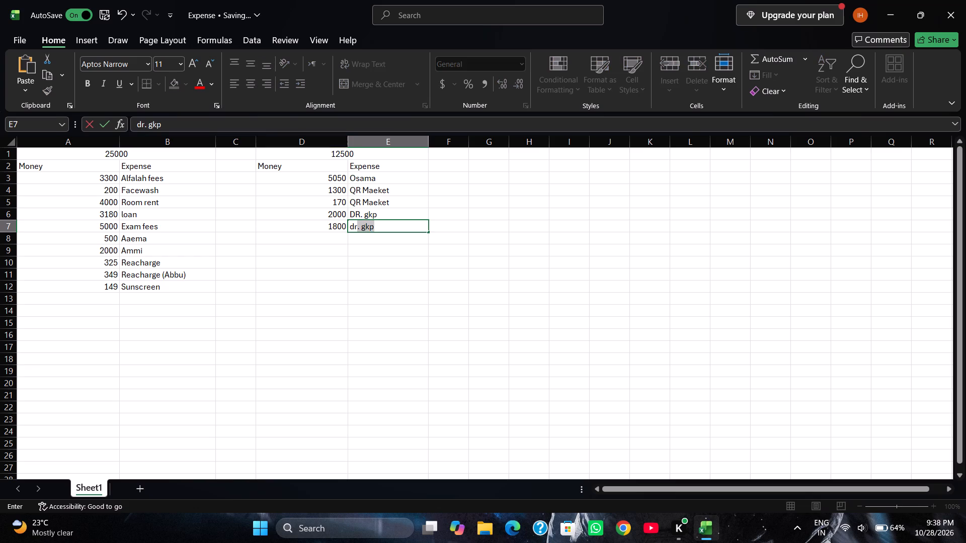
pyautogui.press('Return')
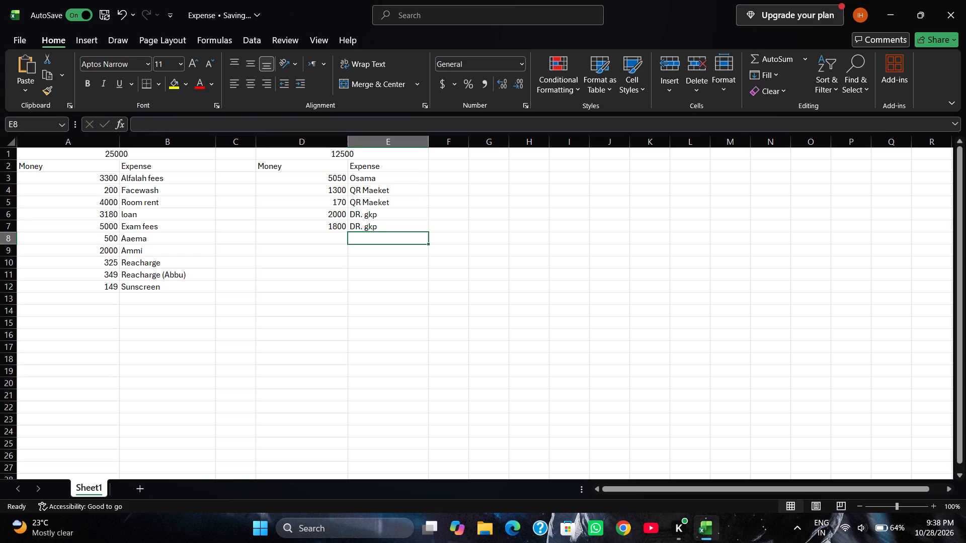
# Fill row 8 of the second table with Money 1940 in D8 and expense DR. gkp in E8.
pyautogui.press('Left')
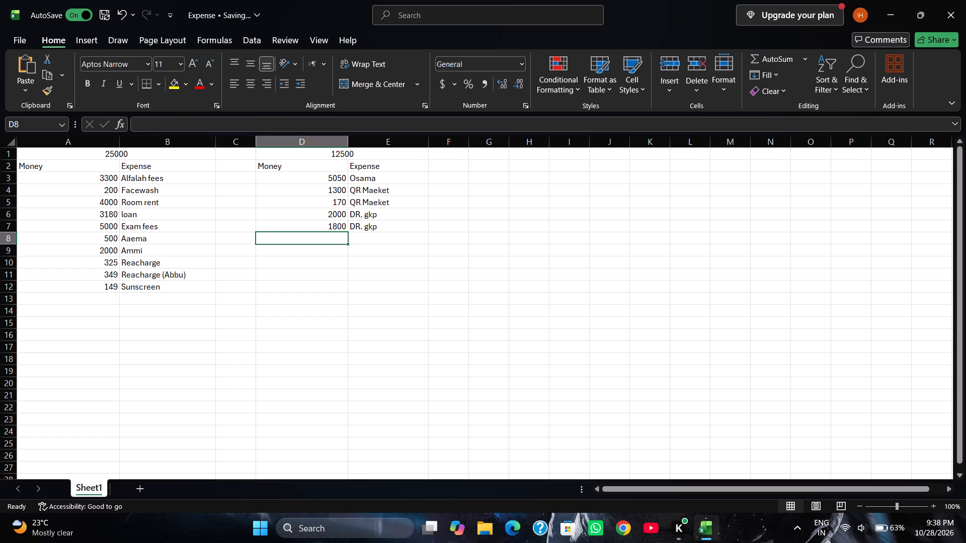
pyautogui.write('19')
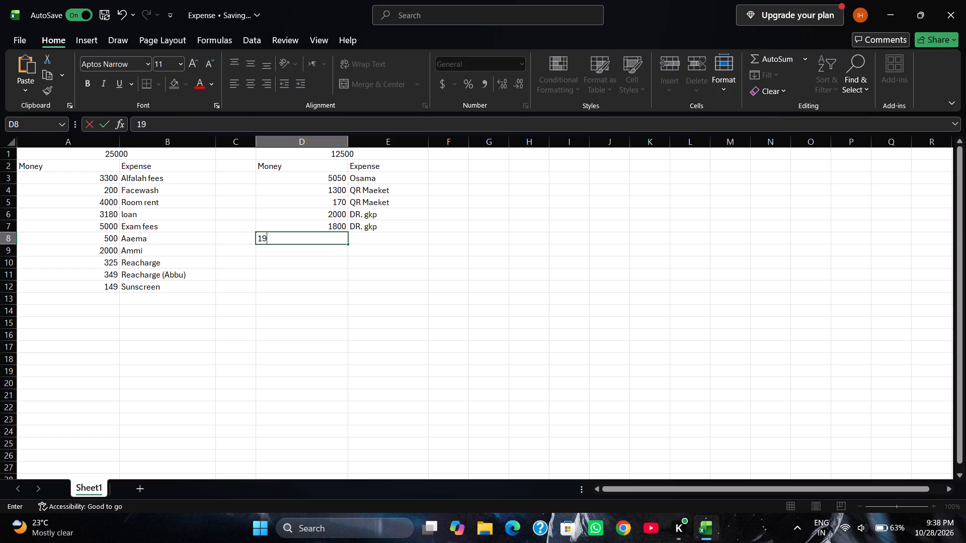
pyautogui.write('40')
pyautogui.press('Right')
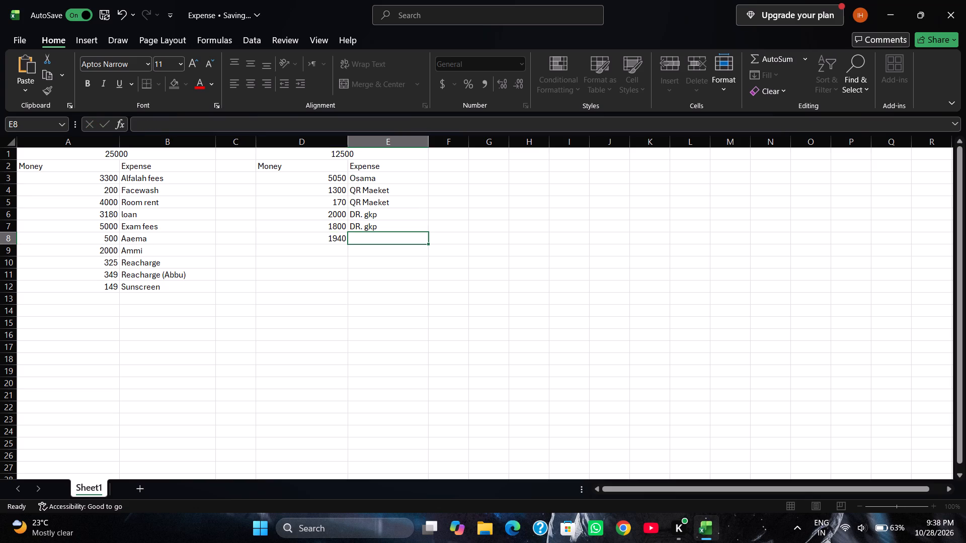
pyautogui.press('g')
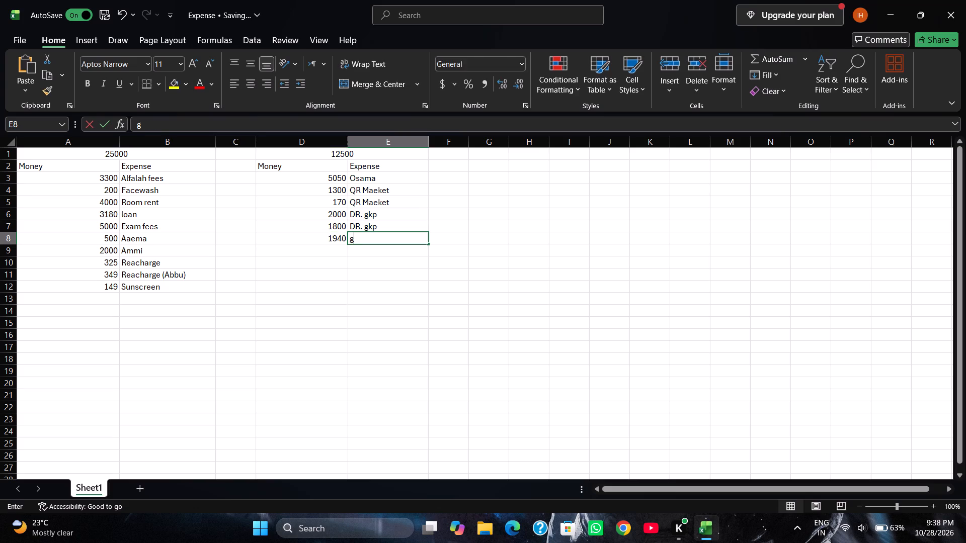
pyautogui.write('\\dr')
pyautogui.press('BackSpace')
pyautogui.press('BackSpace')
pyautogui.press('BackSpace')
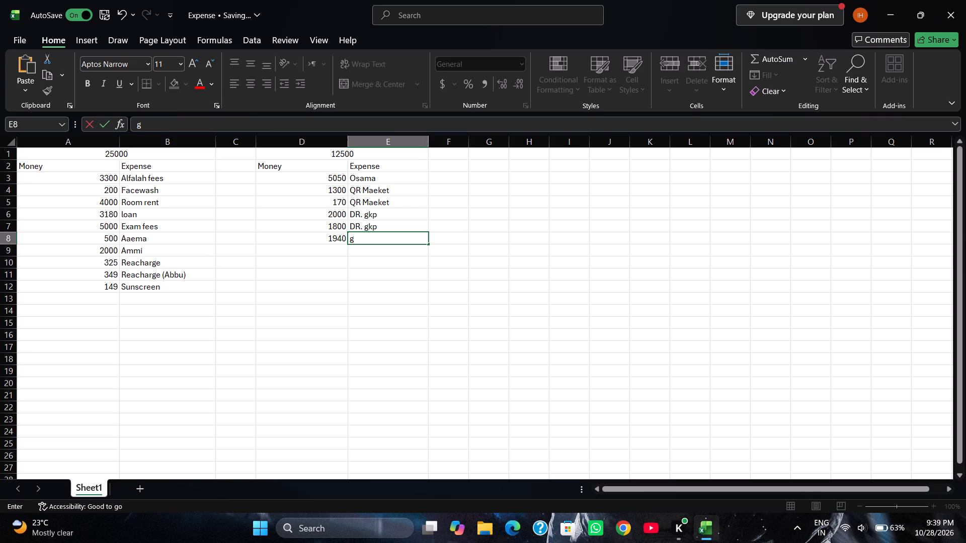
pyautogui.press('BackSpace')
pyautogui.write('dr')
pyautogui.press('Return')
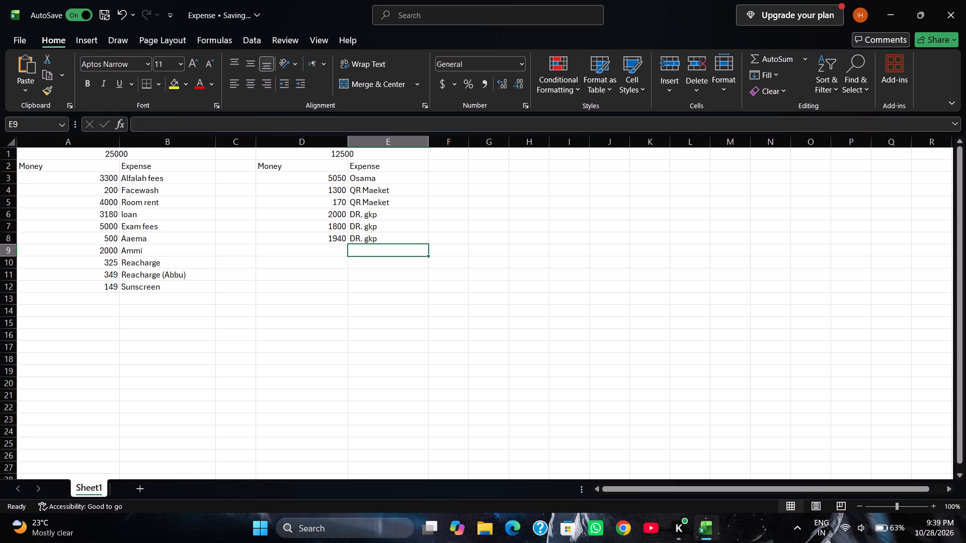
# Fill row 9 of the second table with Money 1556 in D9 and expense DR. gkp in E9.
pyautogui.press('Left')
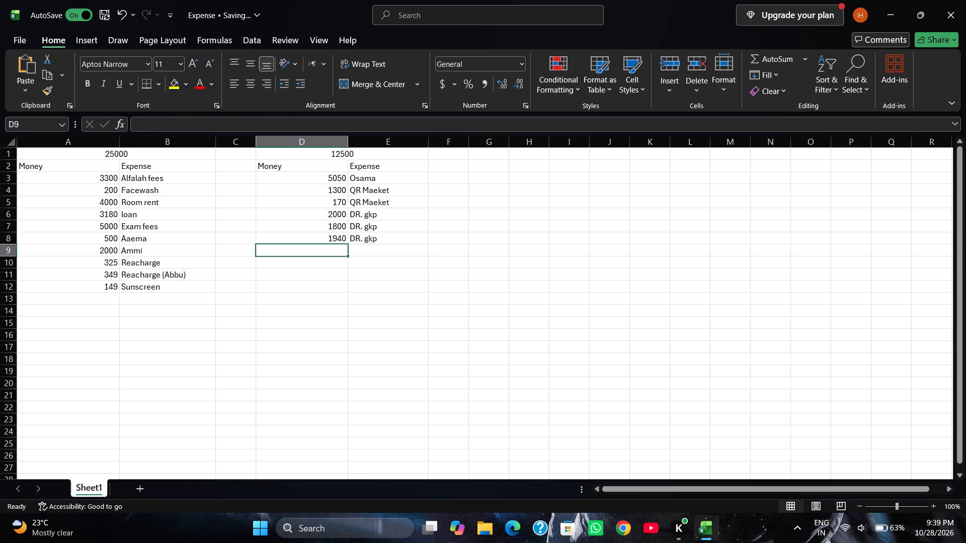
pyautogui.write('1556')
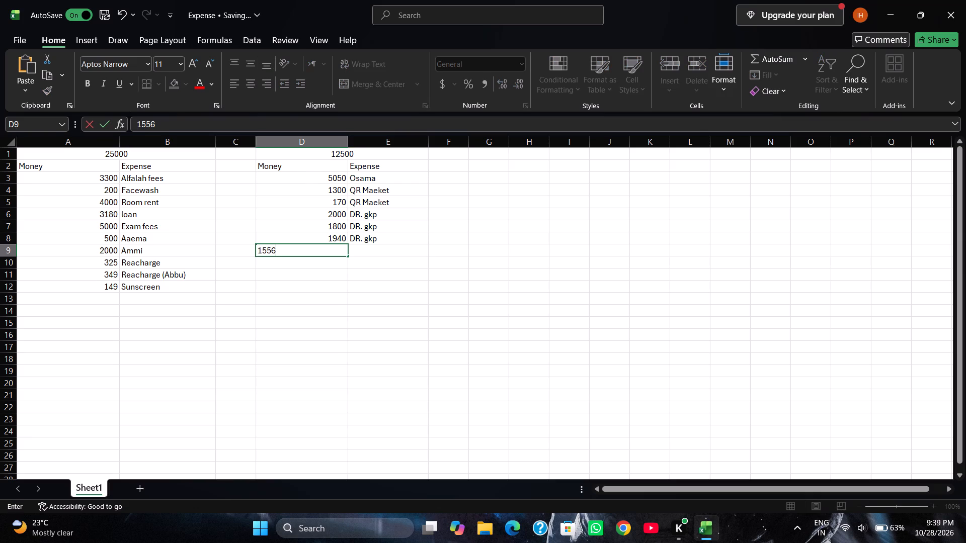
pyautogui.press('Right')
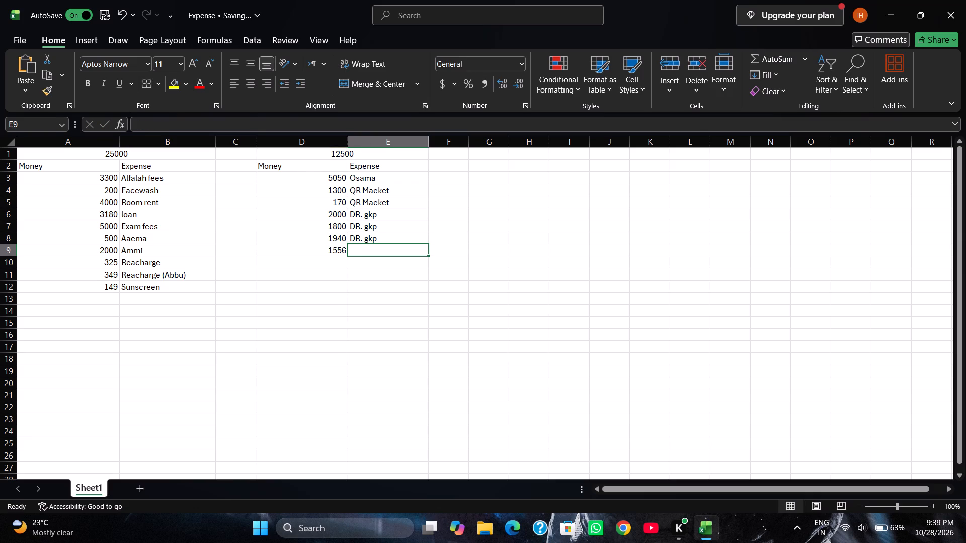
pyautogui.write('dr')
pyautogui.press('Return')
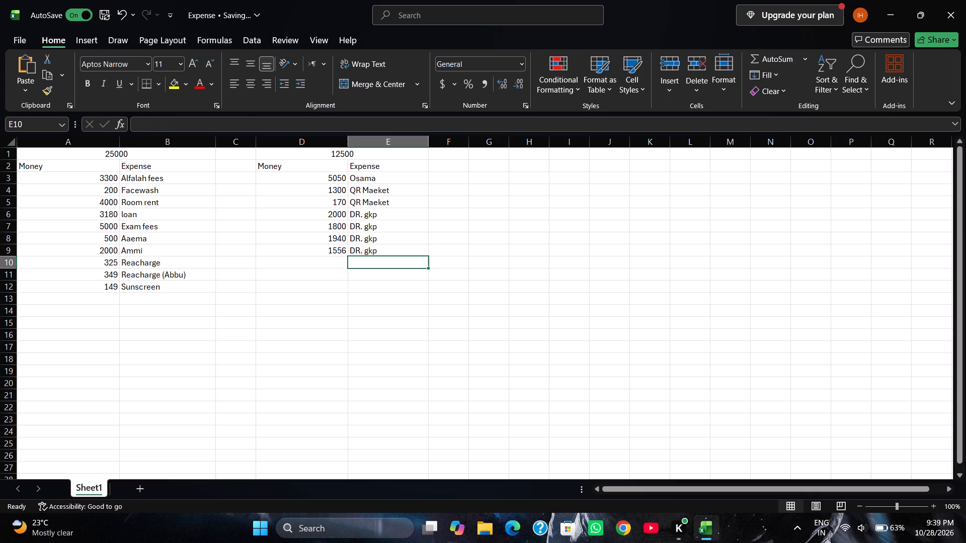
# Fill row 10 of the second table with Money 500 in D10 and expense khana in E10.
pyautogui.press('Left')
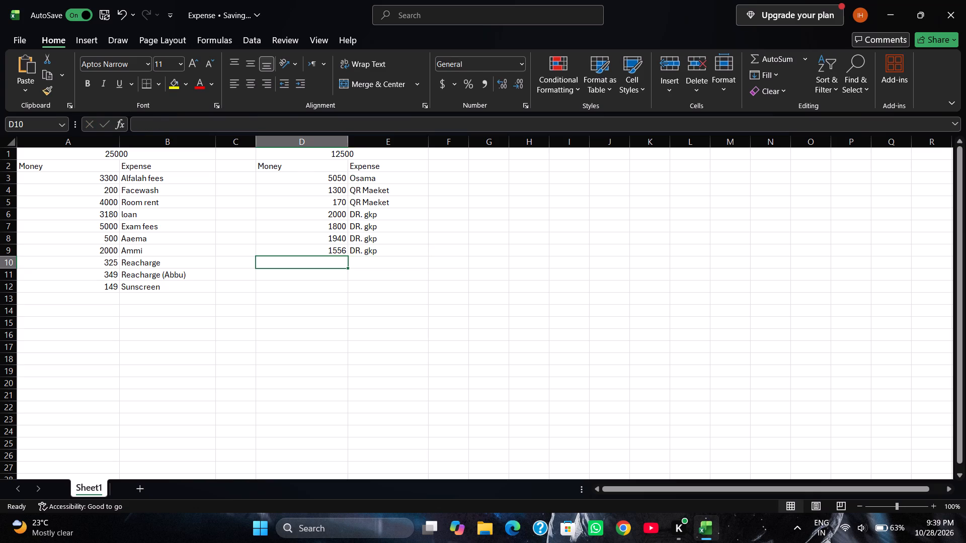
pyautogui.write('500')
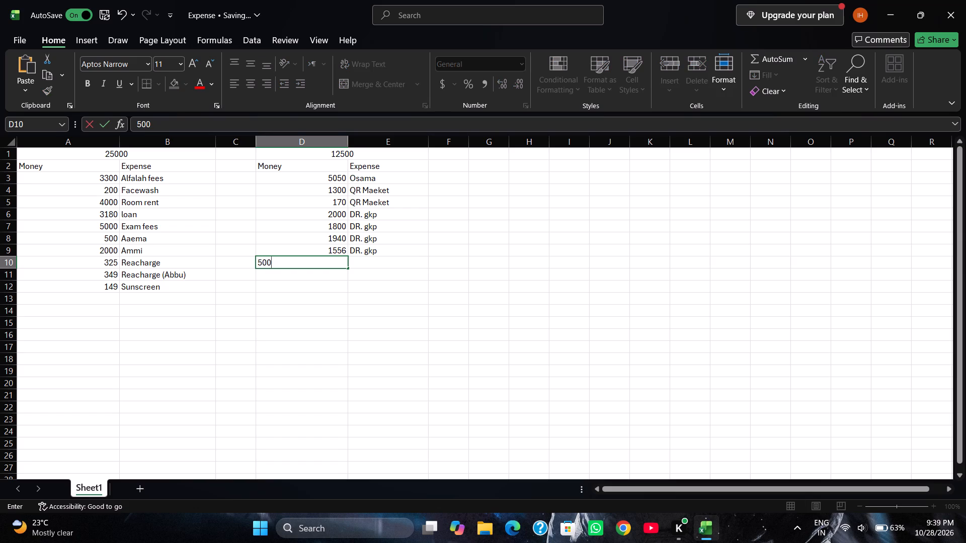
pyautogui.press('Right')
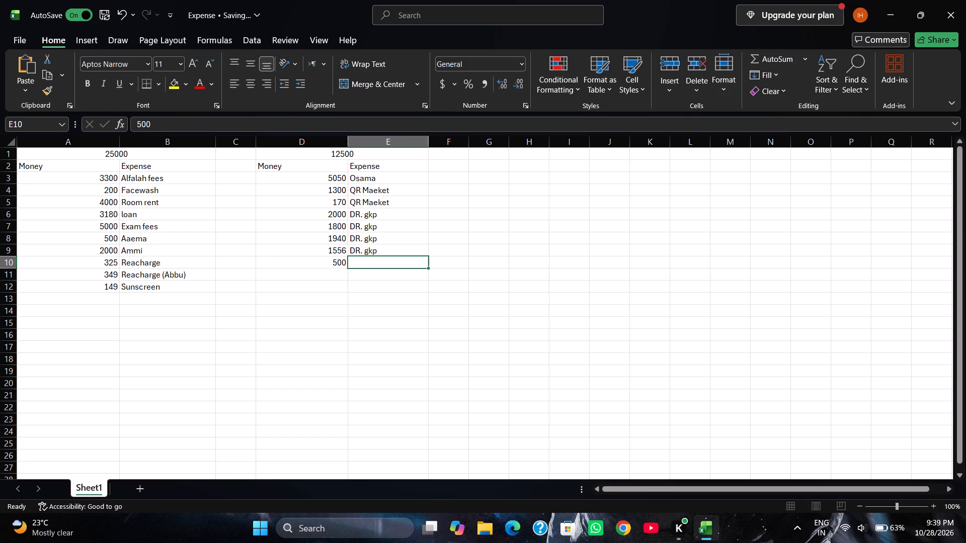
pyautogui.write('kha')
pyautogui.write('na')
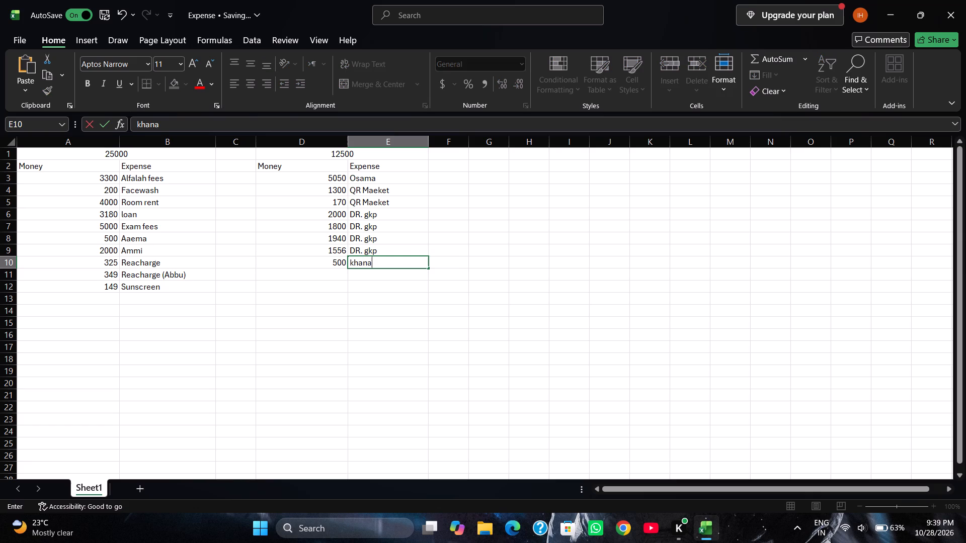
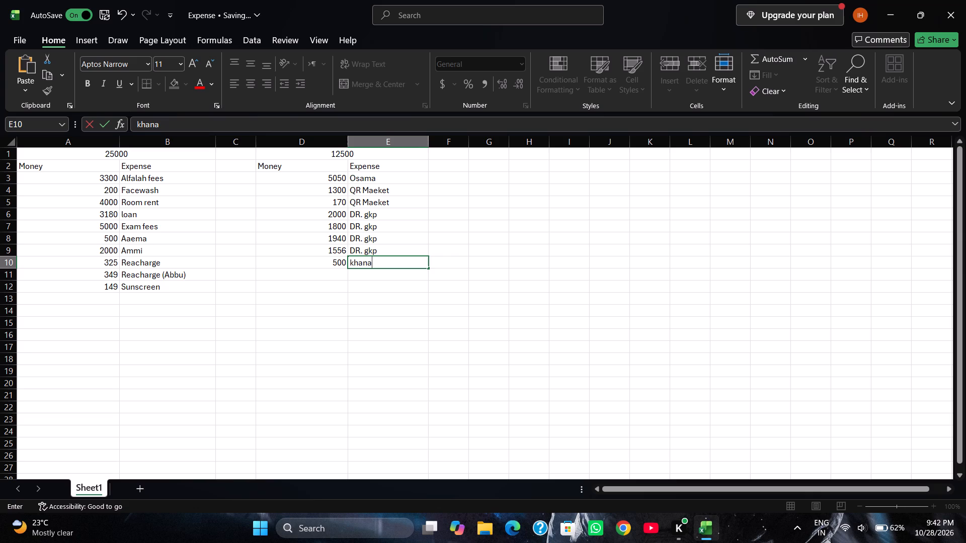
# Center-align the first table's entries in A3:B12 and its Money and Expense headers in A2:B2.
pyautogui.moveTo(60, 177); pyautogui.dragTo(174, 270)
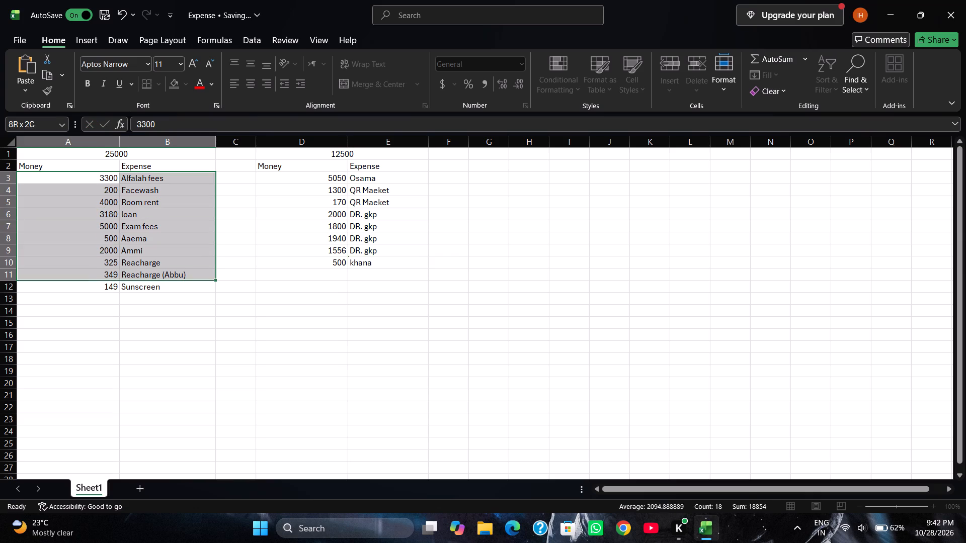
pyautogui.moveTo(174, 270); pyautogui.dragTo(176, 285)
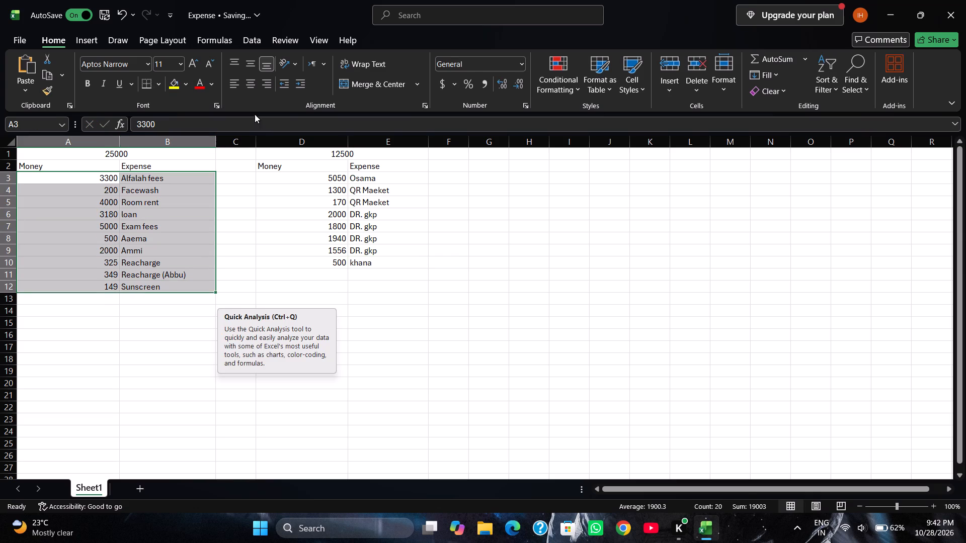
pyautogui.click(252, 86)
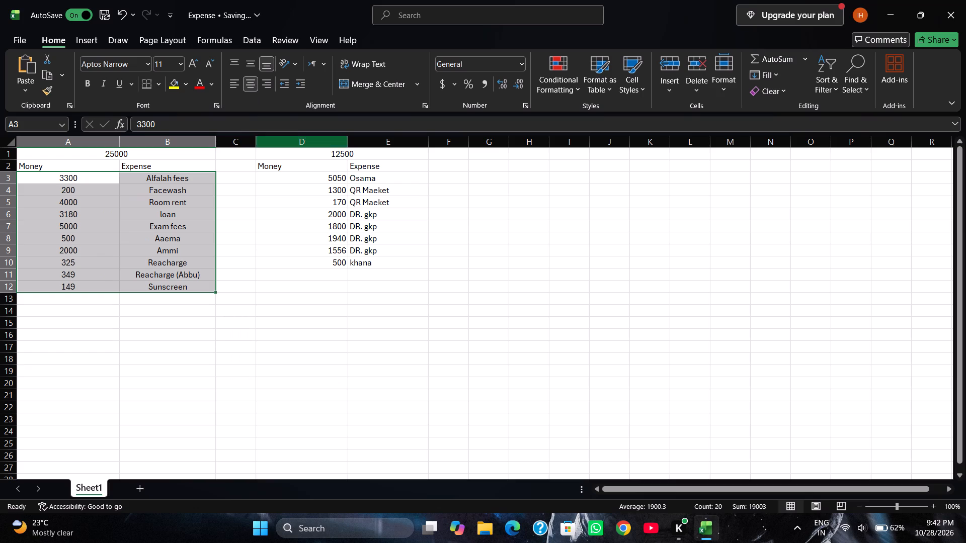
pyautogui.click(79, 166)
pyautogui.moveTo(79, 166); pyautogui.dragTo(190, 188)
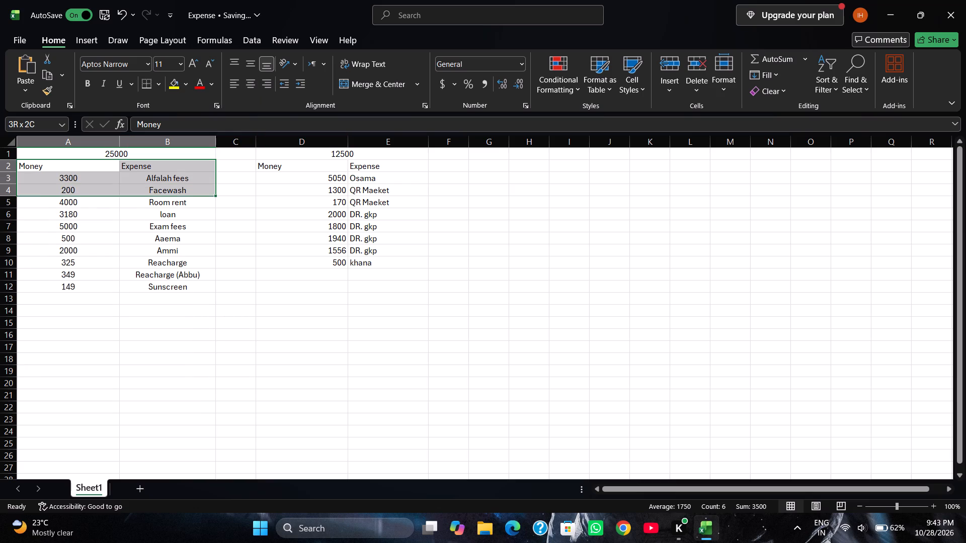
pyautogui.moveTo(190, 188); pyautogui.dragTo(198, 168)
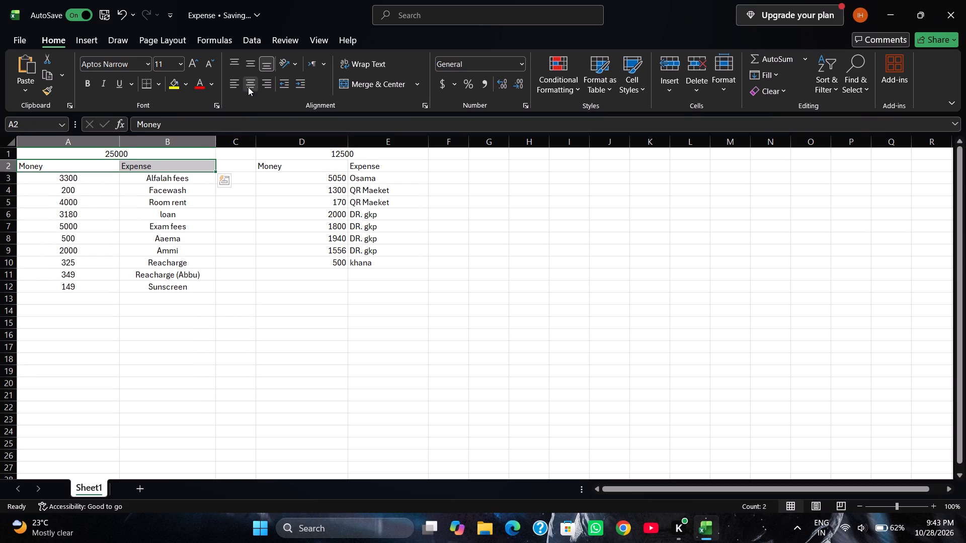
pyautogui.click(248, 87)
# Center-align the second table's headers and entries in D2:E10.
pyautogui.moveTo(269, 165); pyautogui.dragTo(371, 281)
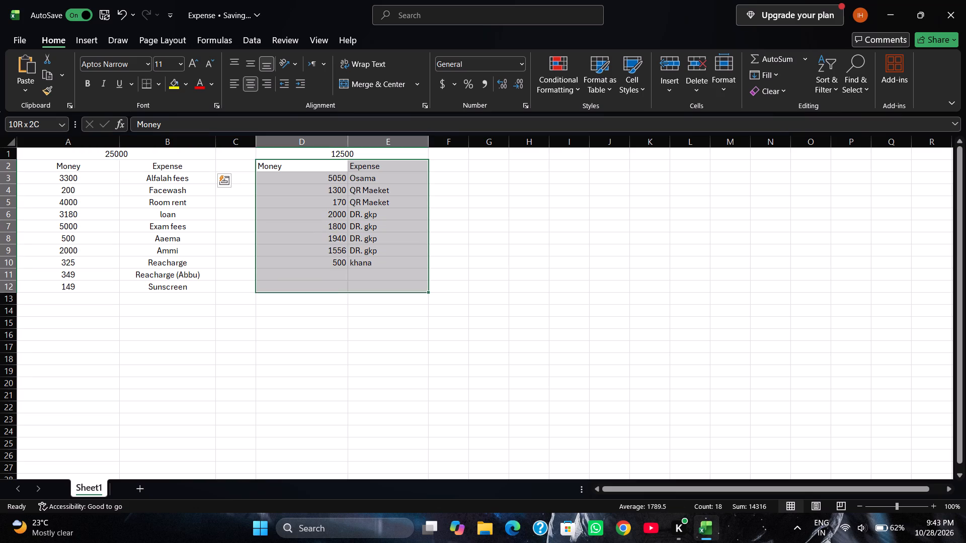
pyautogui.moveTo(371, 281); pyautogui.dragTo(372, 261)
pyautogui.click(246, 83)
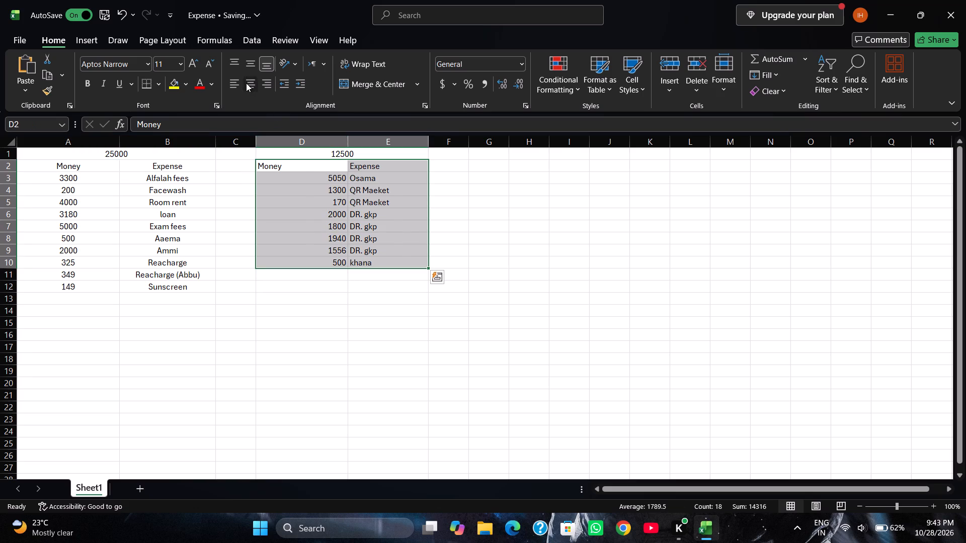
pyautogui.click(380, 308)
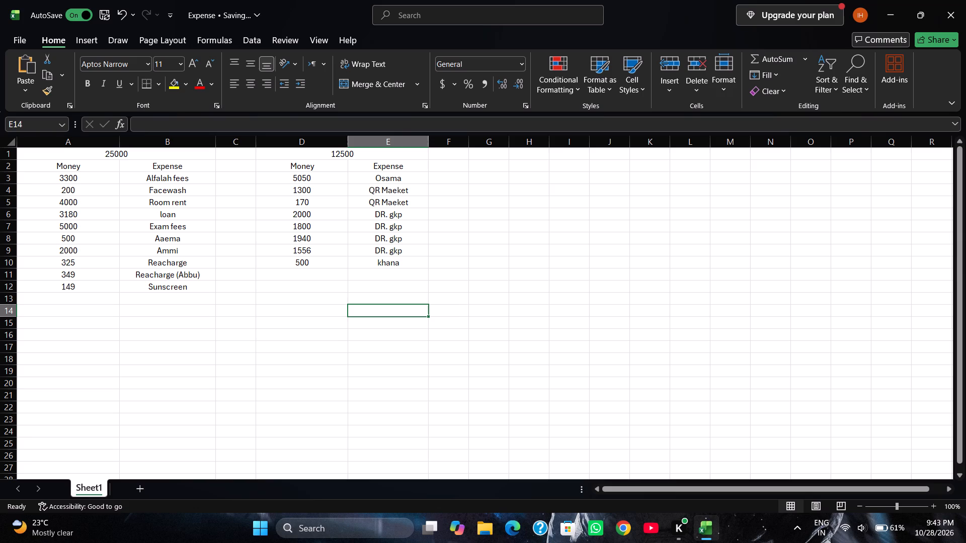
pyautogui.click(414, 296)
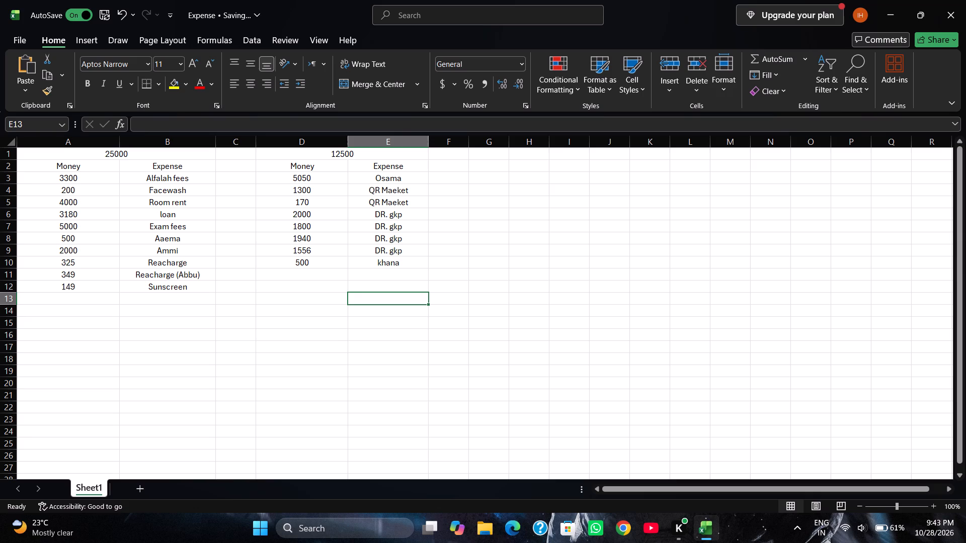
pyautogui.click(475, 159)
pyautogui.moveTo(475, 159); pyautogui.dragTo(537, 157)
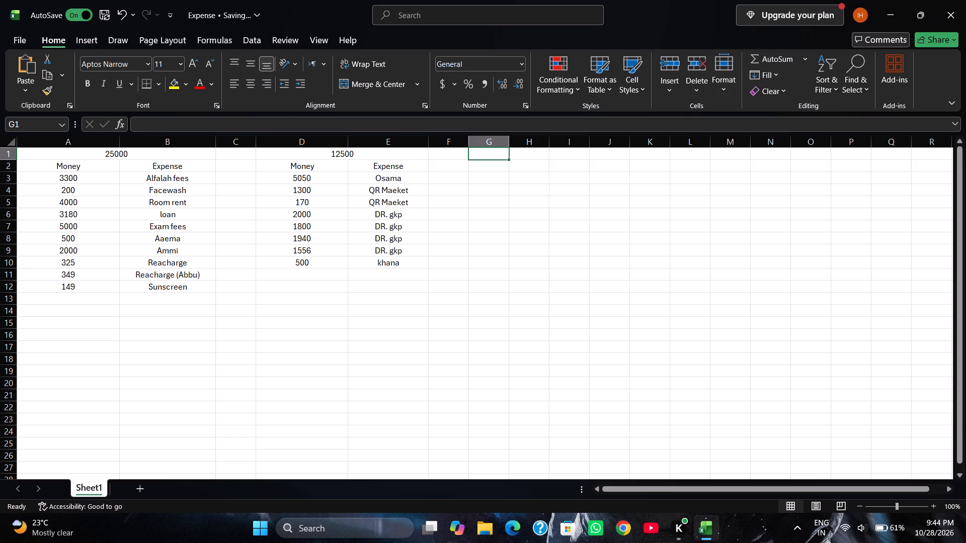
# Fill the empty cells C1:C12 between the two tables with yellow.
pyautogui.moveTo(236, 152); pyautogui.dragTo(246, 286)
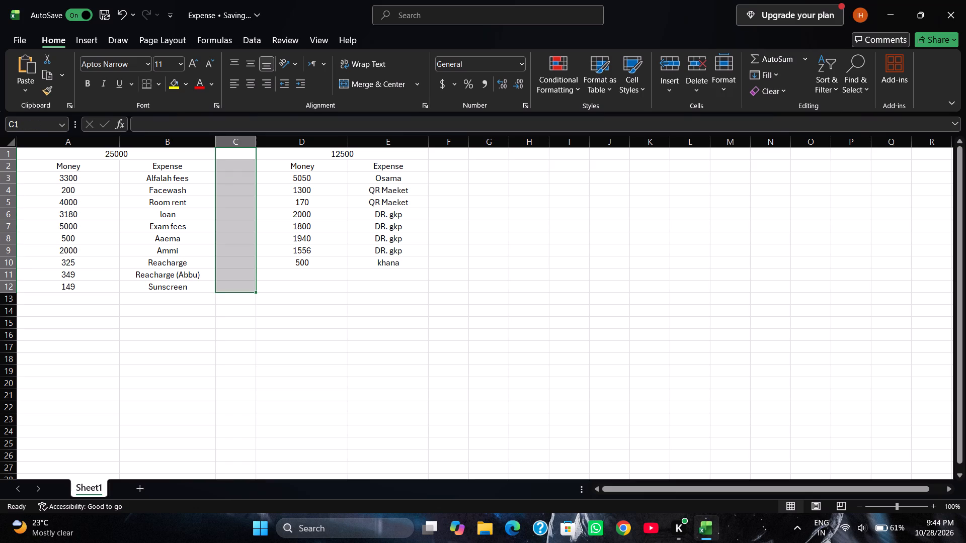
pyautogui.click(177, 83)
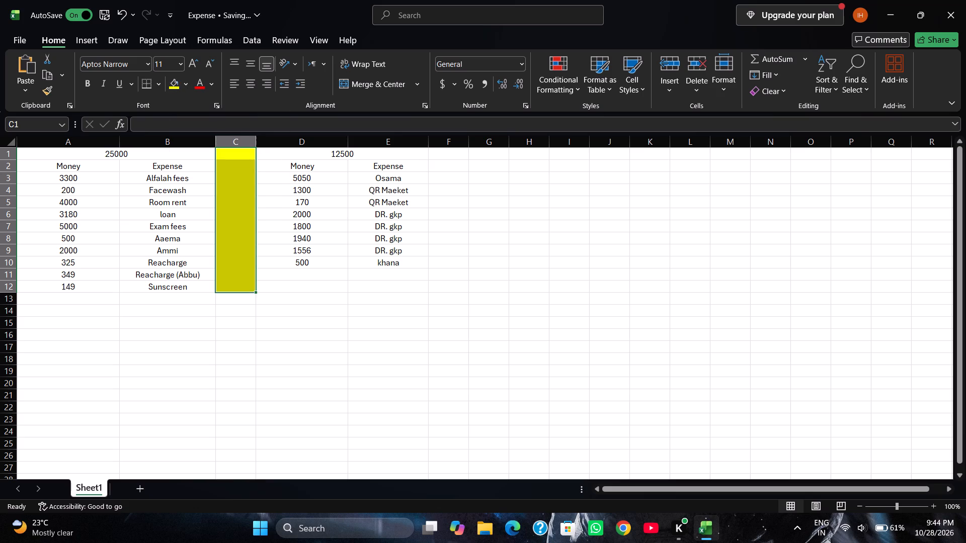
pyautogui.click(284, 319)
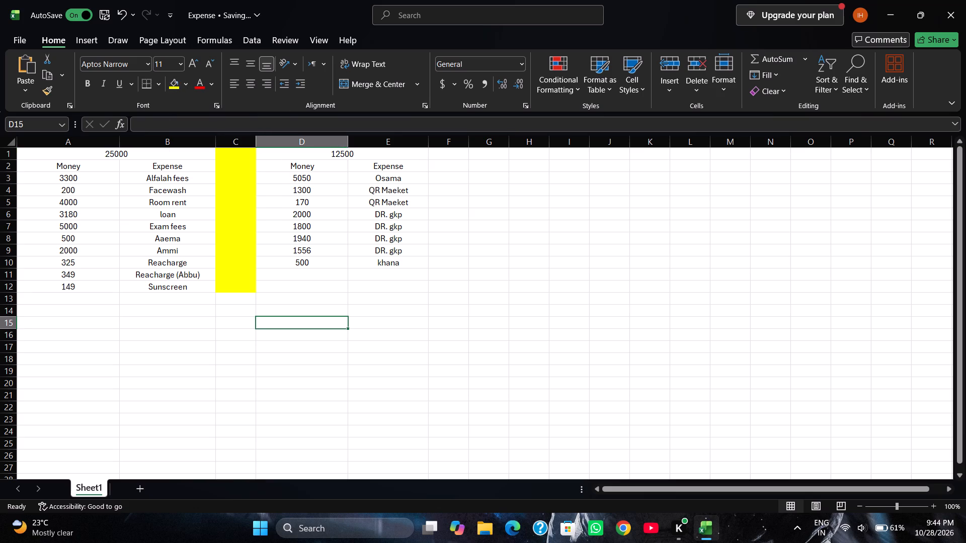
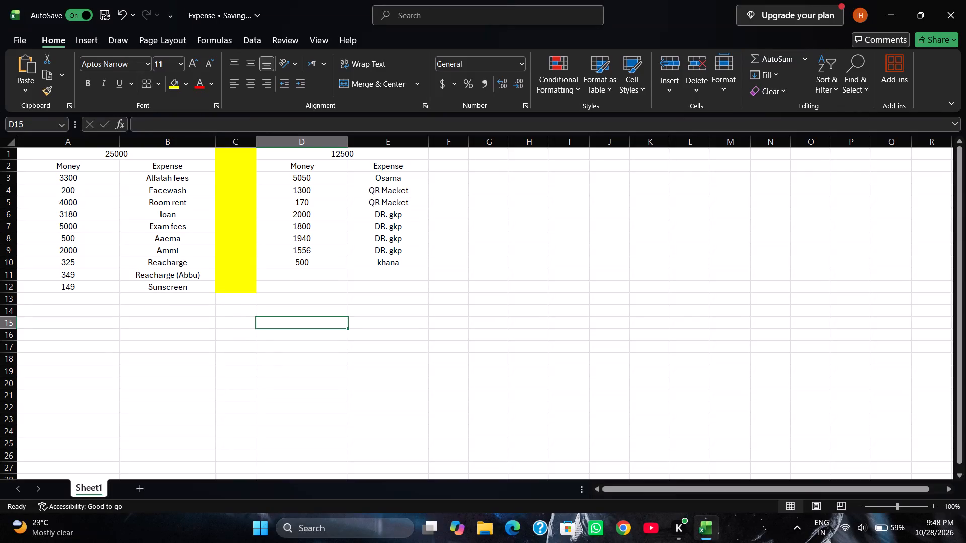
# Widen columns G and H to about 17 characters each to make room for a third table.
pyautogui.moveTo(489, 158); pyautogui.dragTo(521, 154)
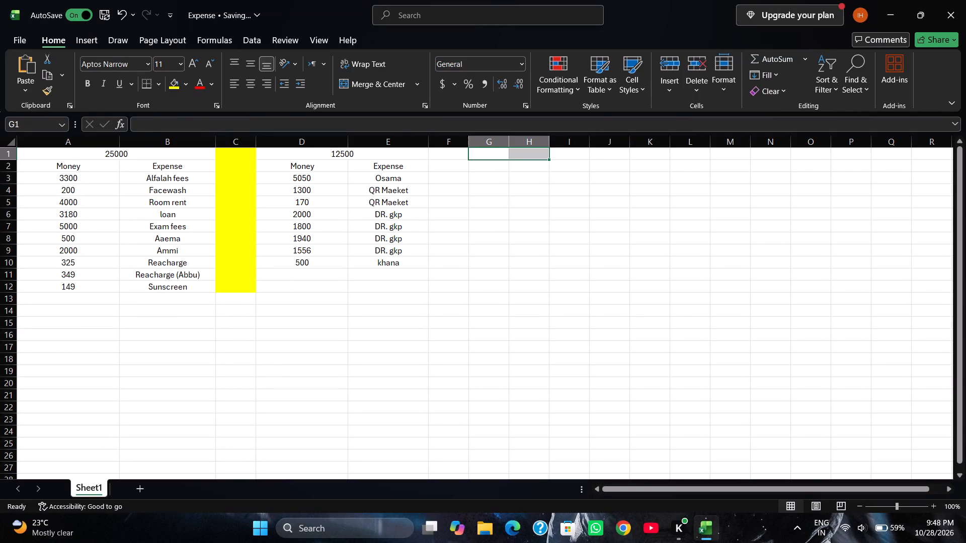
pyautogui.click(513, 192)
pyautogui.moveTo(510, 142); pyautogui.dragTo(549, 147)
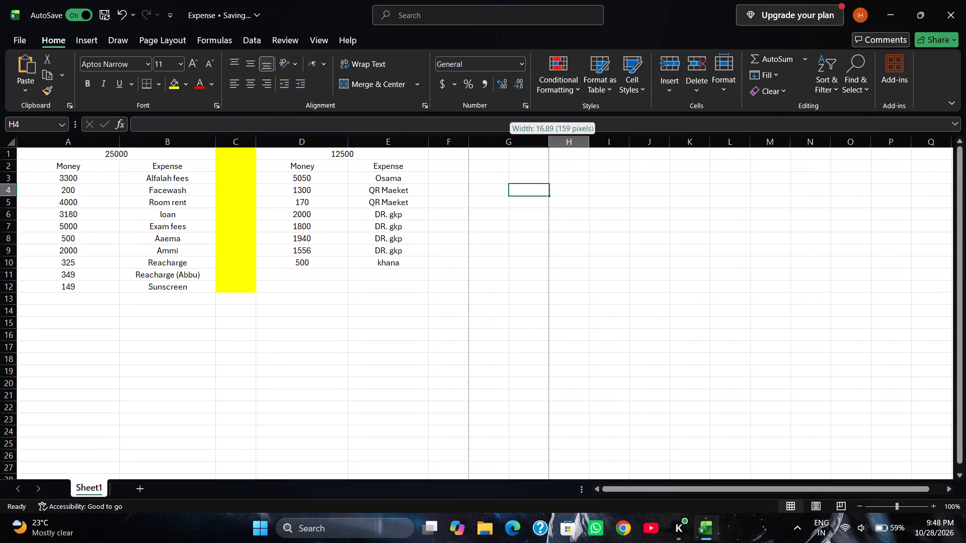
pyautogui.moveTo(549, 147); pyautogui.dragTo(550, 147)
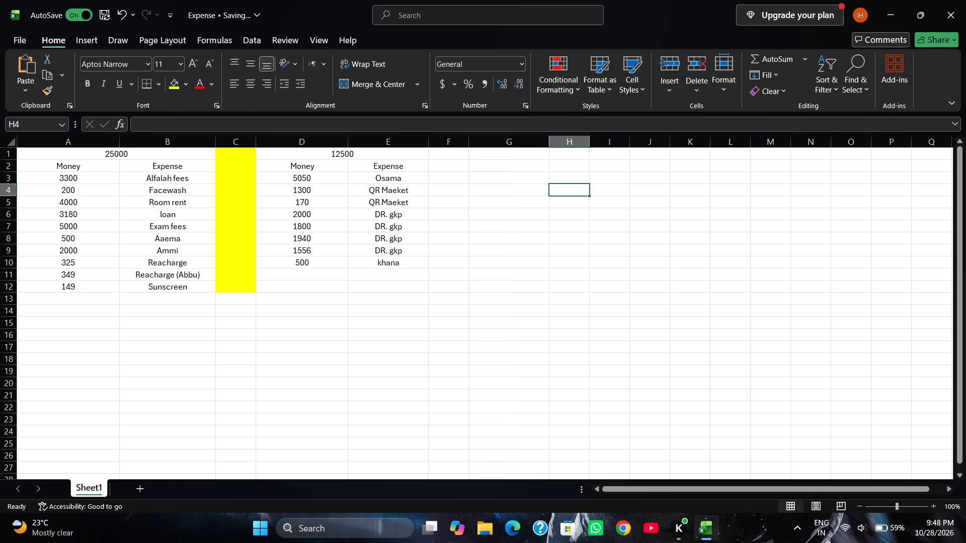
pyautogui.moveTo(590, 143); pyautogui.dragTo(630, 143)
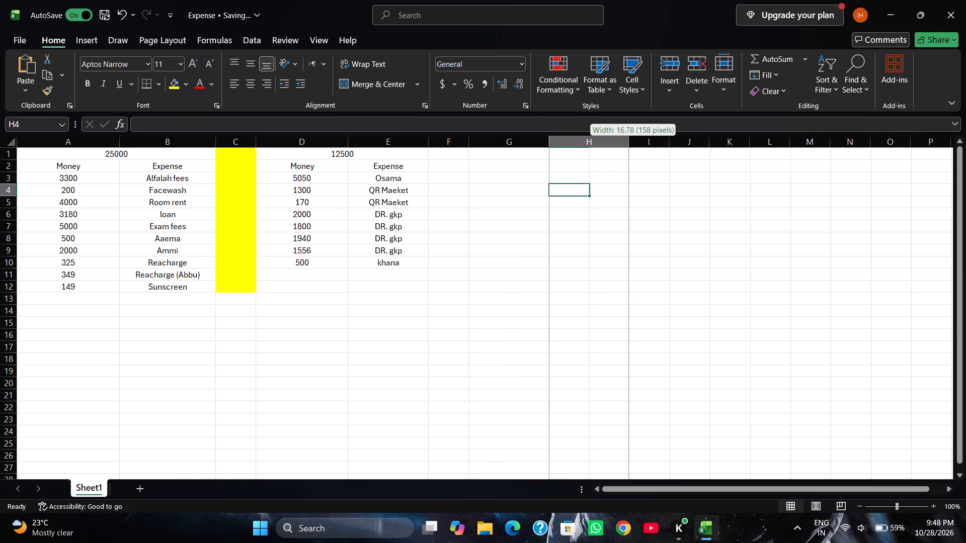
pyautogui.moveTo(630, 143); pyautogui.dragTo(630, 143)
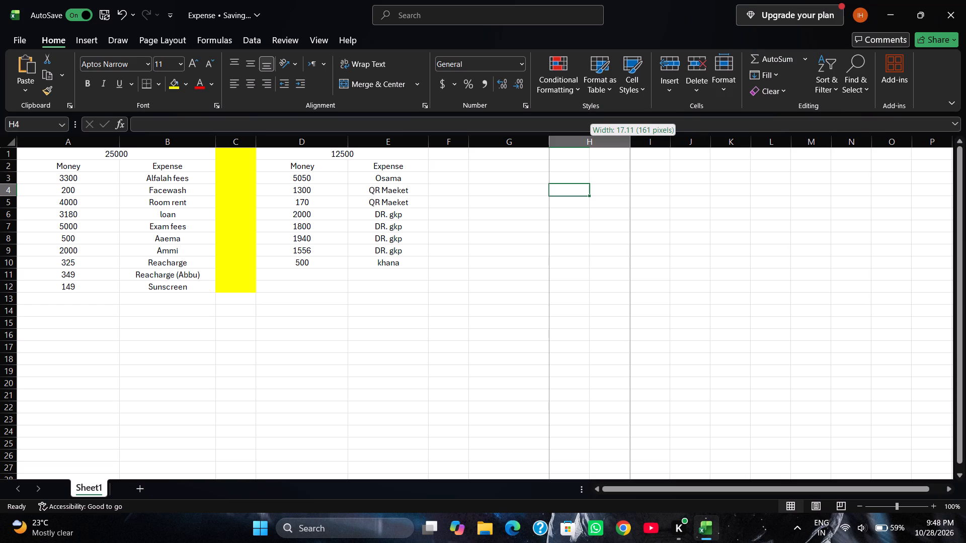
pyautogui.moveTo(630, 143); pyautogui.dragTo(631, 143)
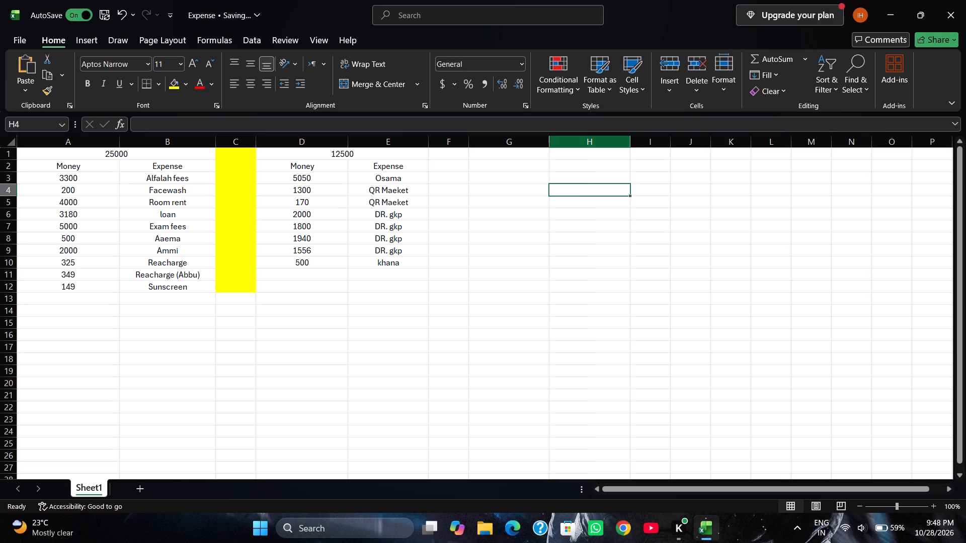
# Merge and center cells G1:H1 above the third table's two columns.
pyautogui.click(522, 152)
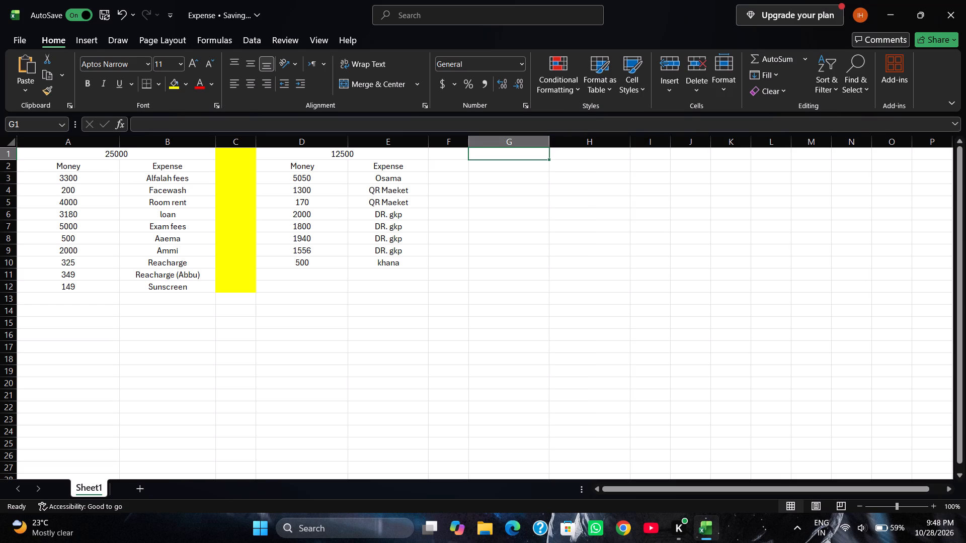
pyautogui.moveTo(522, 152); pyautogui.dragTo(563, 156)
pyautogui.hscroll(-1, 415, 120)
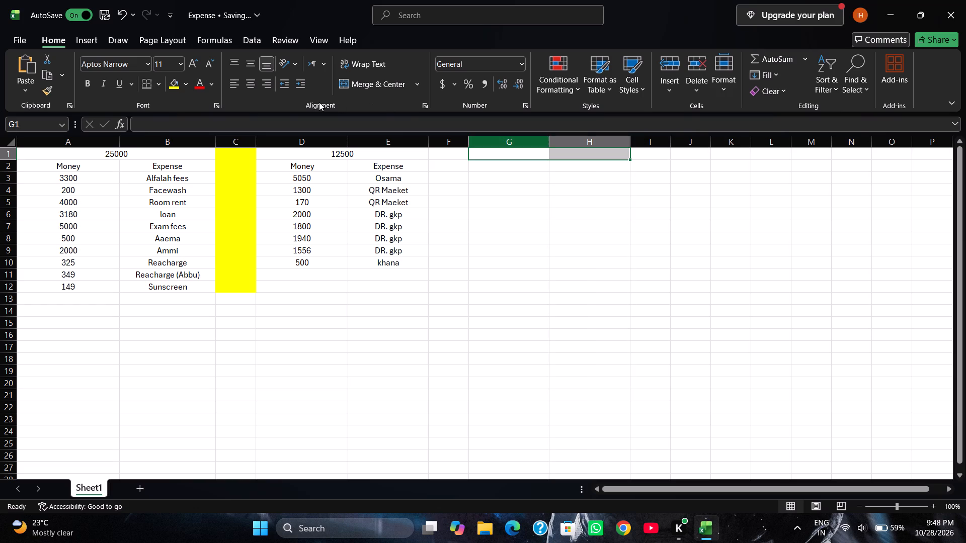
pyautogui.hscroll(-1, 319, 102)
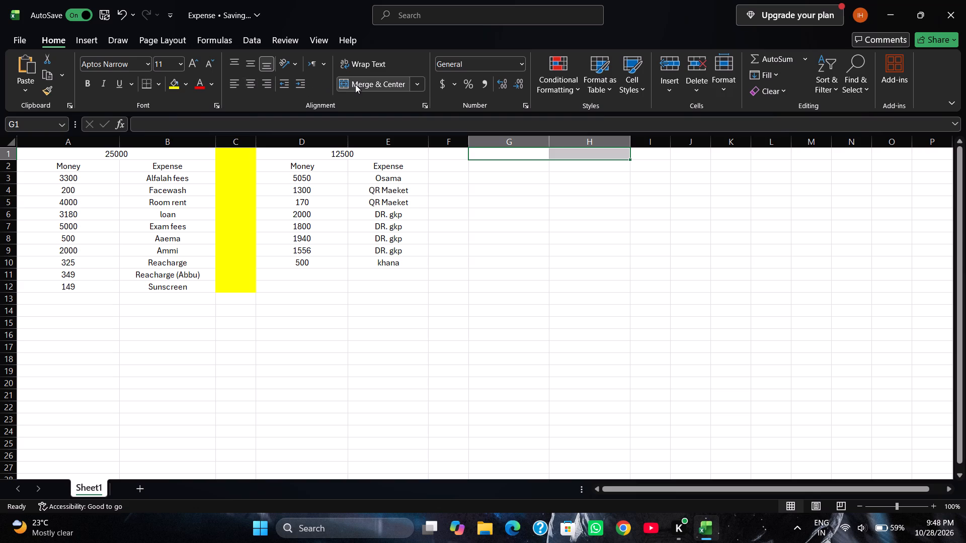
pyautogui.click(355, 84)
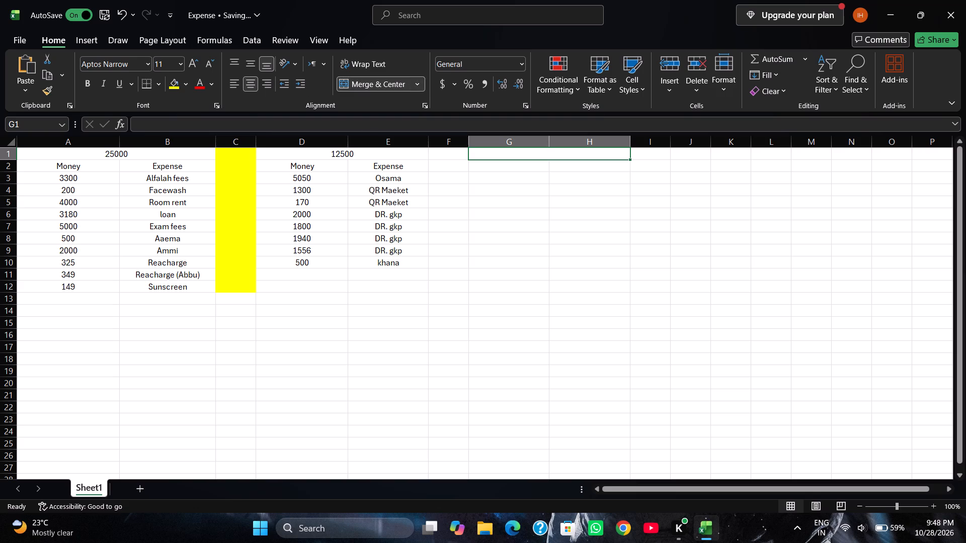
# Enter the third table's headers, Money in G2 and Expense in H2.
pyautogui.click(495, 169)
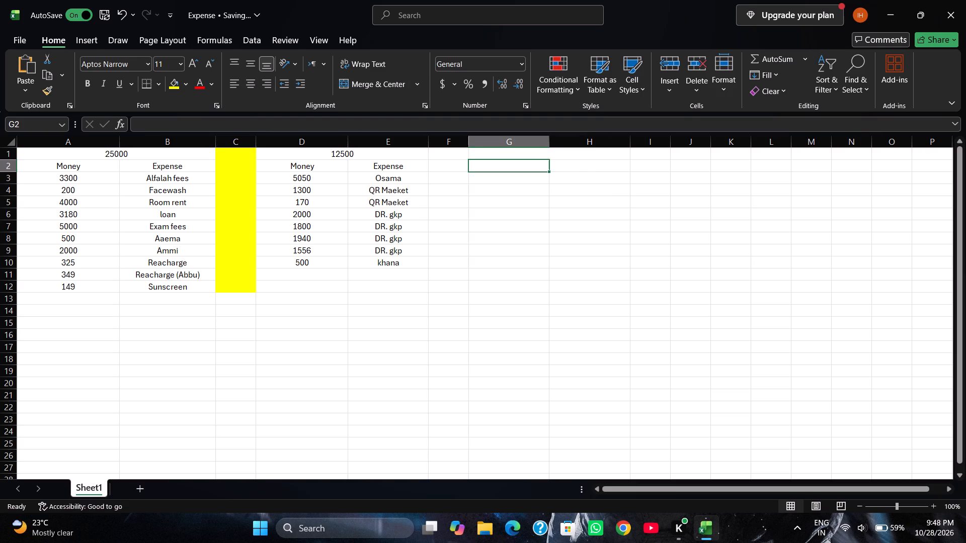
pyautogui.write('Mo')
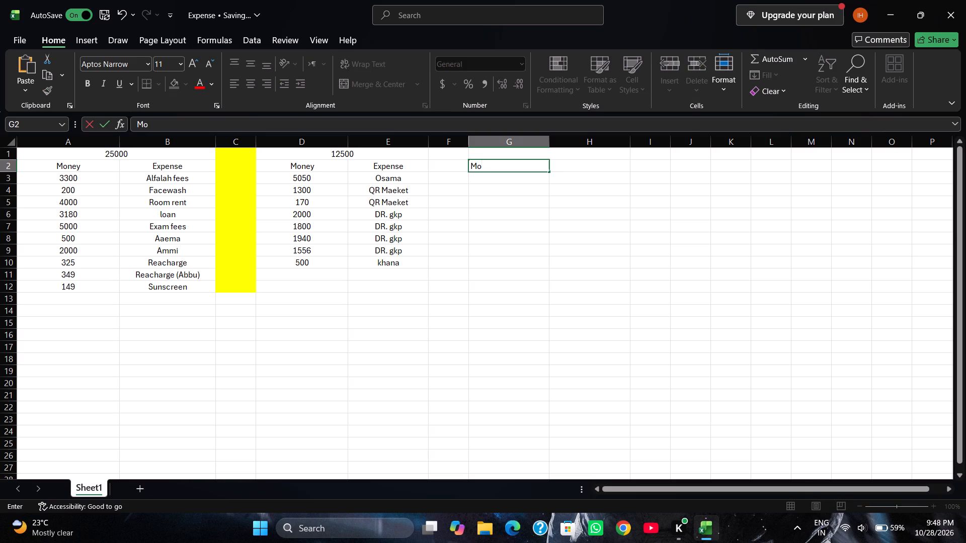
pyautogui.write('ney')
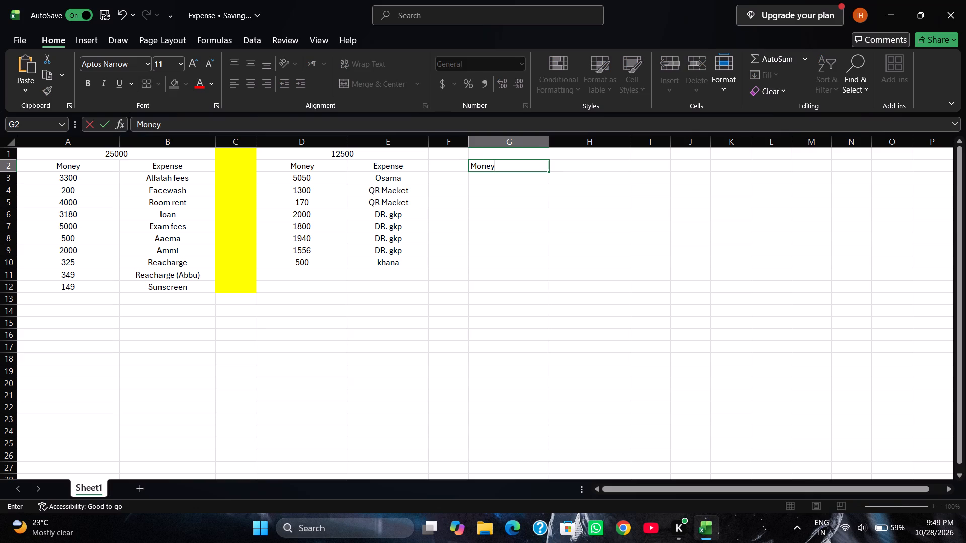
pyautogui.click(581, 169)
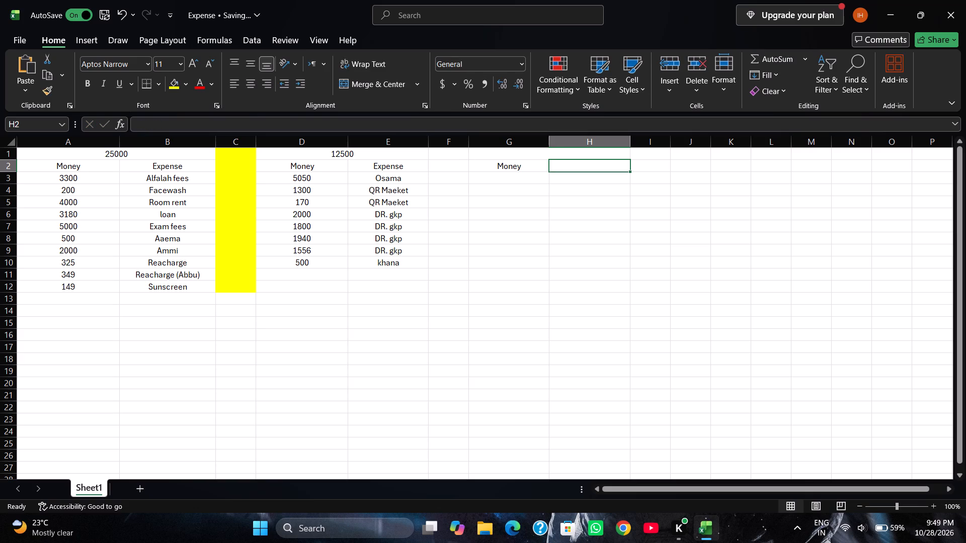
pyautogui.write('Exam')
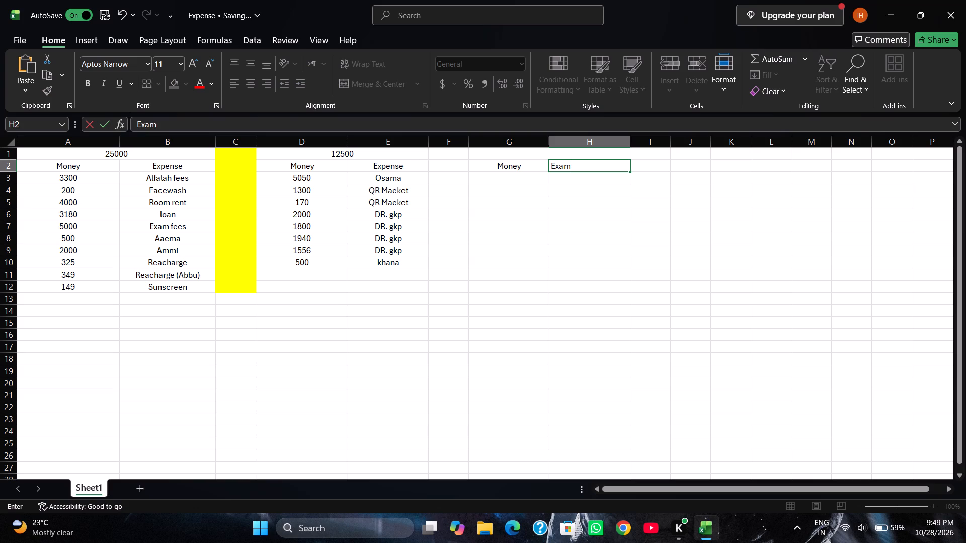
pyautogui.write('pen')
pyautogui.press('BackSpace')
pyautogui.press('BackSpace')
pyautogui.press('BackSpace')
pyautogui.press('BackSpace')
pyautogui.press('BackSpace')
pyautogui.press('BackSpace')
pyautogui.press('BackSpace')
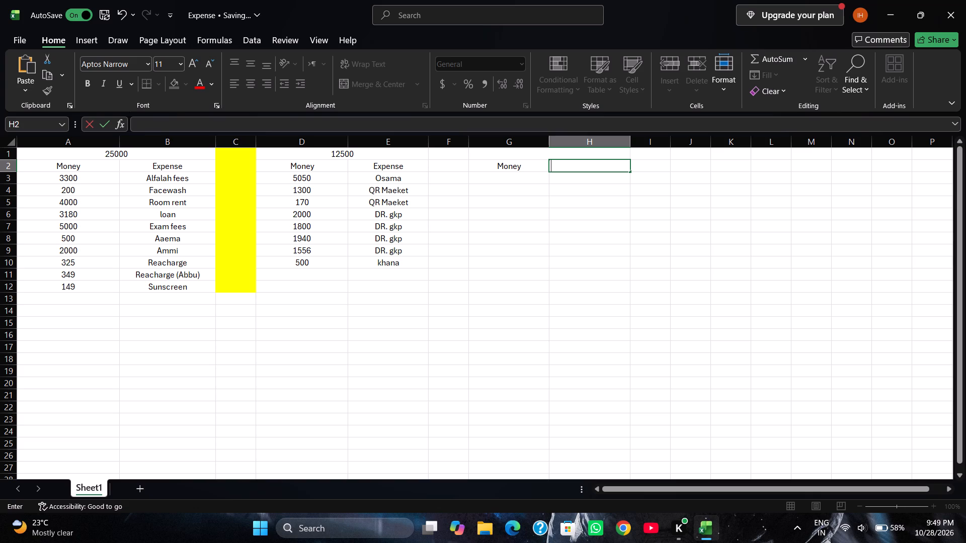
pyautogui.write('Ex')
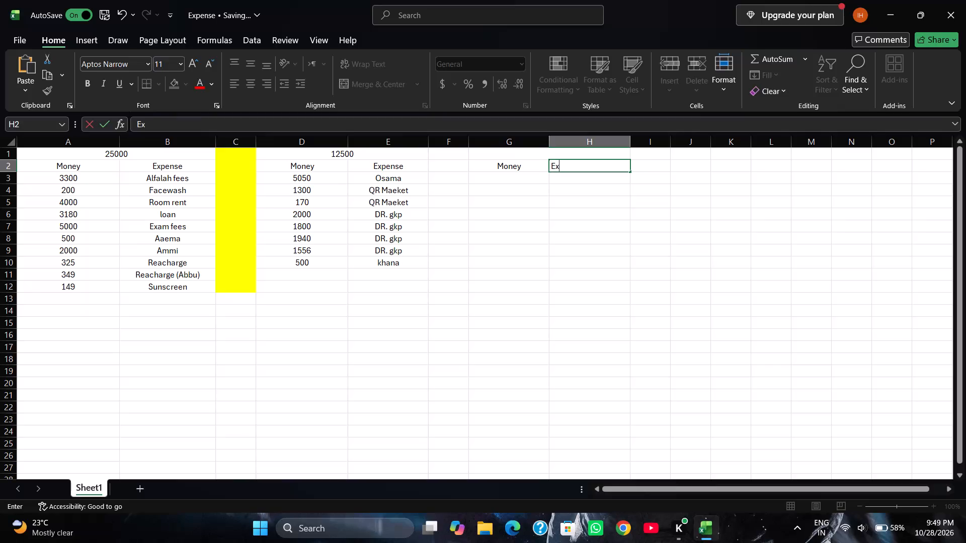
pyautogui.write('pe')
pyautogui.press('n')
pyautogui.write('se')
pyautogui.click(528, 180)
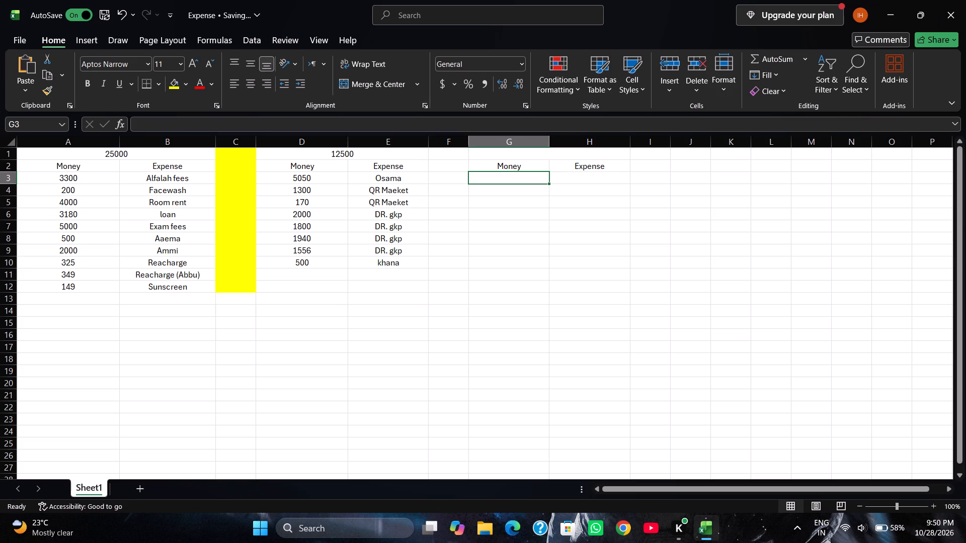
# Fill the empty cells F1:F11 between the second and third tables with light orange.
pyautogui.moveTo(454, 165); pyautogui.dragTo(453, 209)
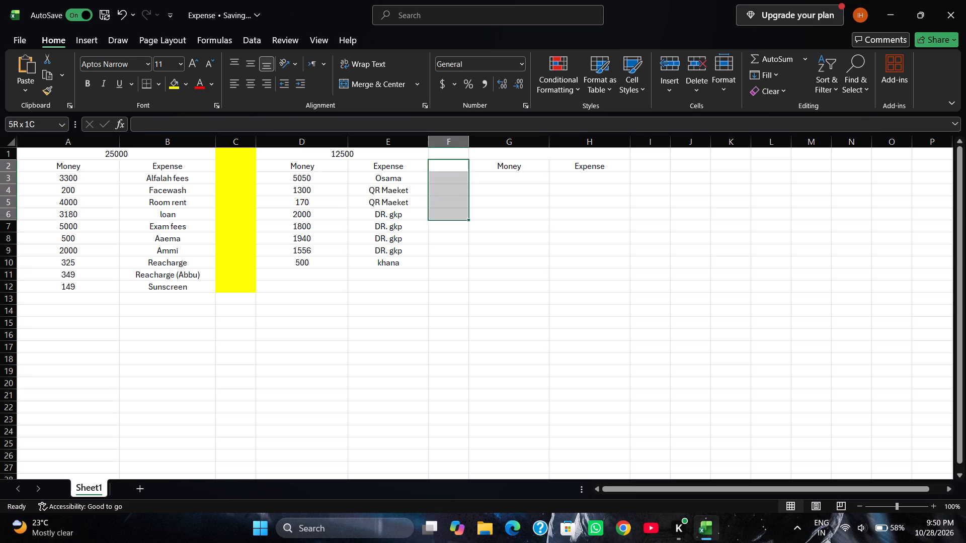
pyautogui.moveTo(453, 209); pyautogui.dragTo(456, 261)
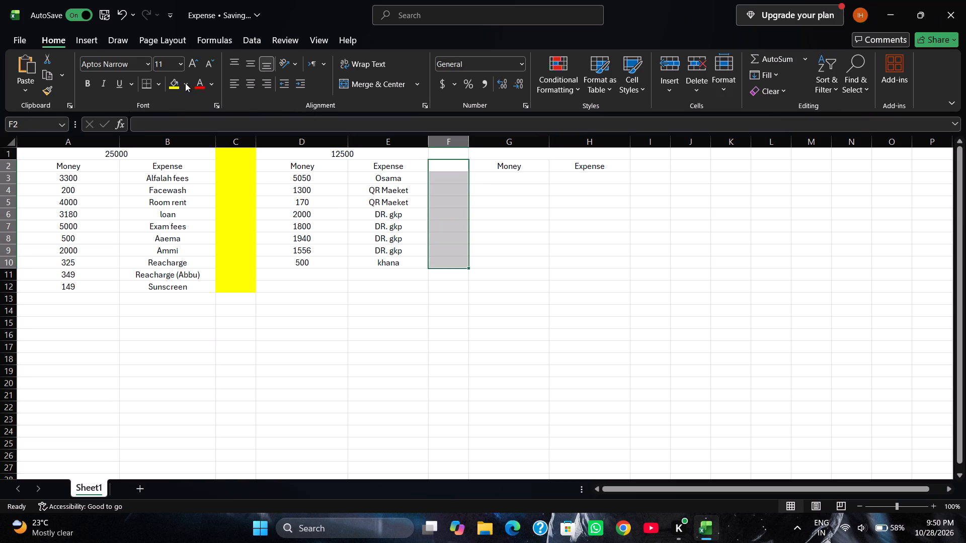
pyautogui.click(184, 84)
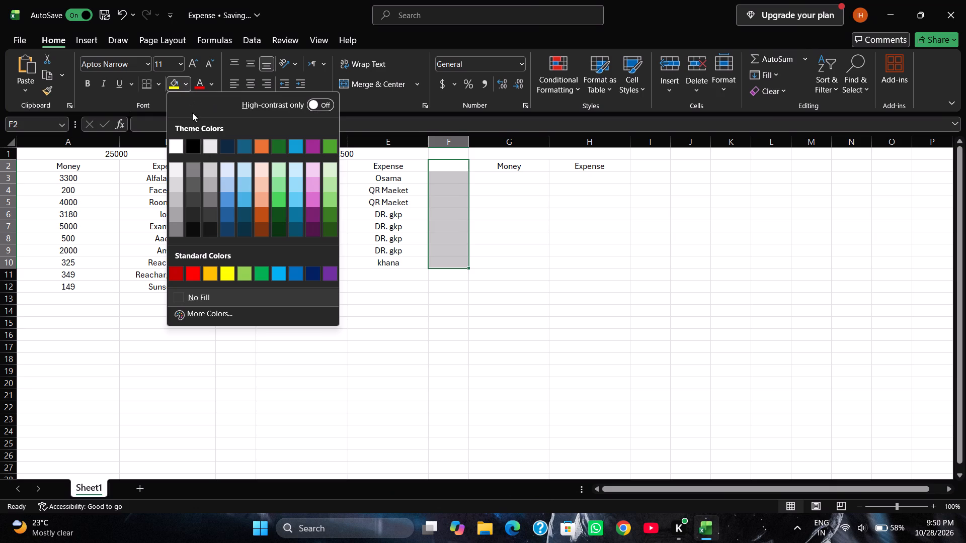
pyautogui.click(261, 203)
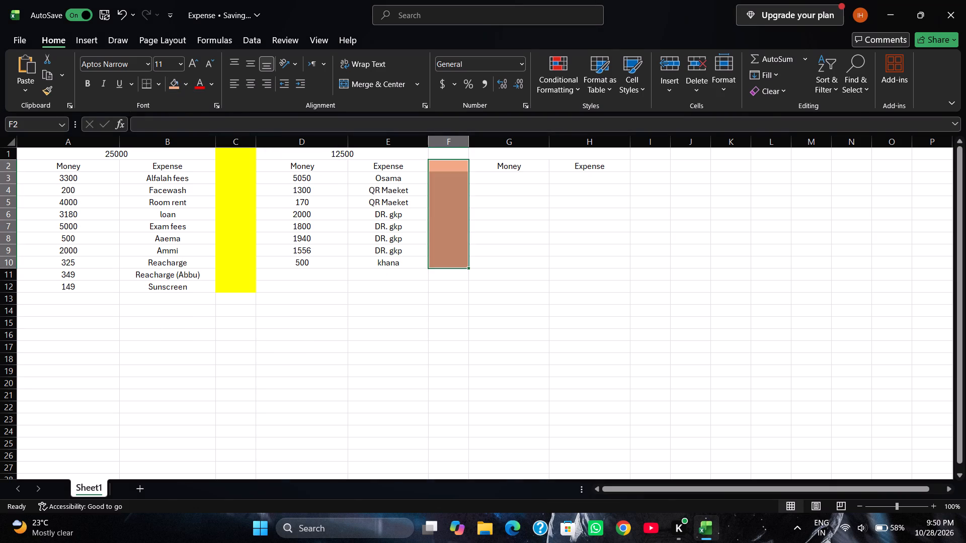
pyautogui.moveTo(446, 158); pyautogui.dragTo(446, 151)
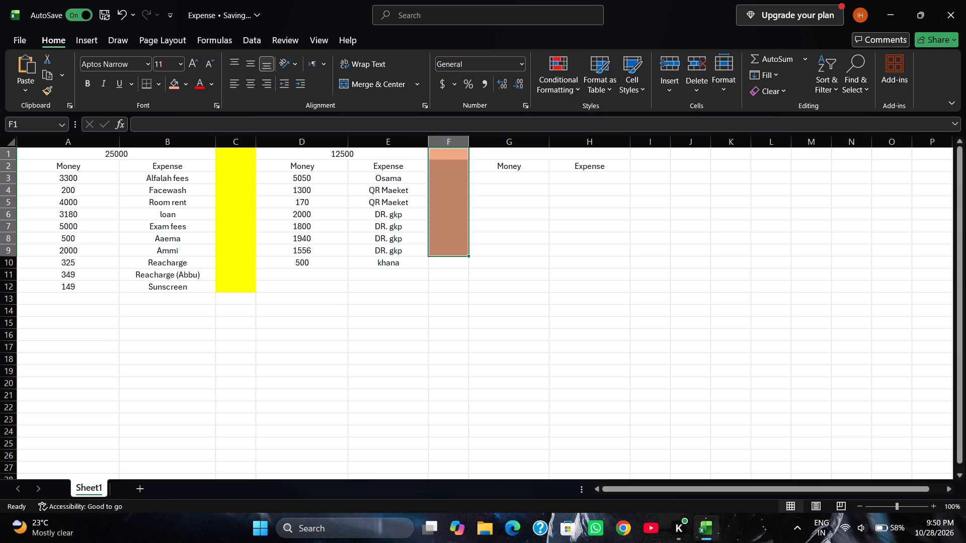
pyautogui.moveTo(448, 258); pyautogui.dragTo(448, 269)
pyautogui.click(449, 251)
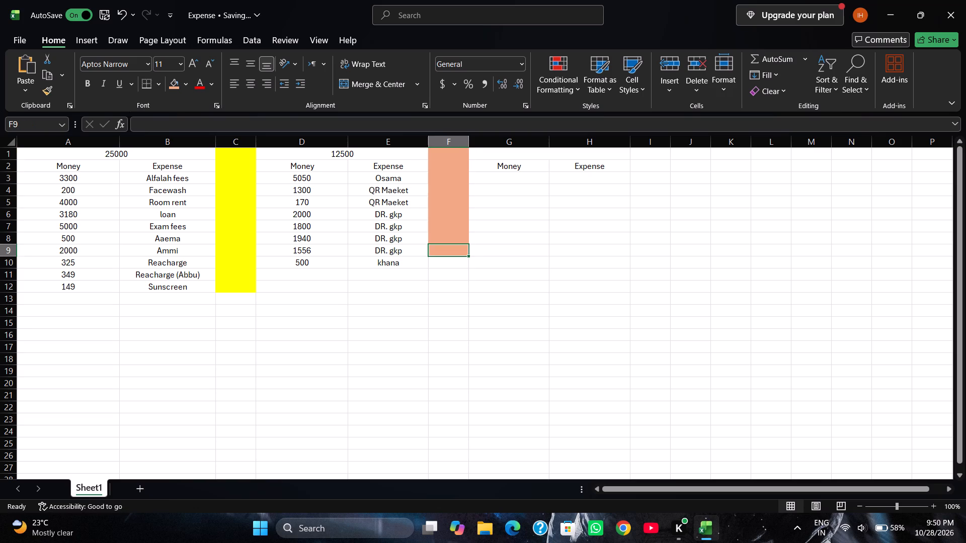
pyautogui.moveTo(468, 256); pyautogui.dragTo(465, 273)
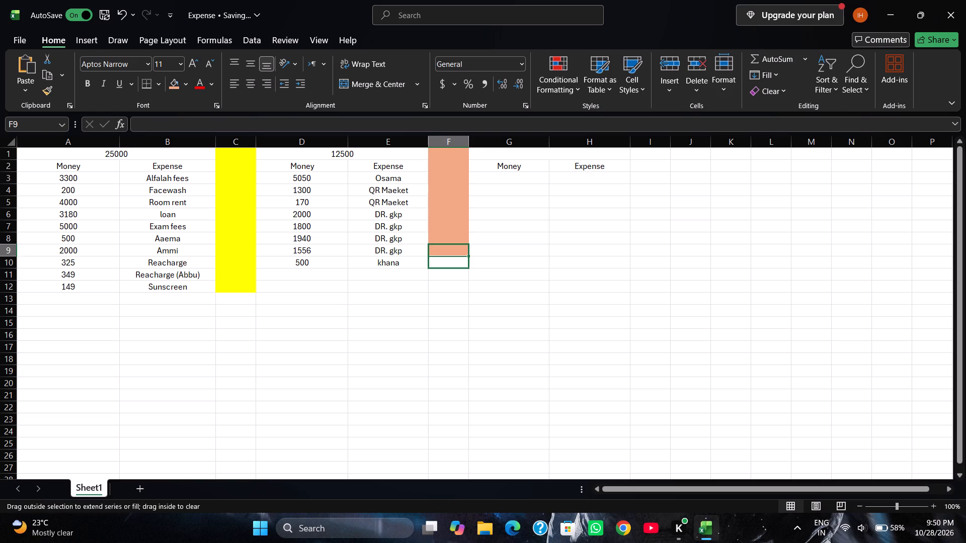
pyautogui.moveTo(465, 273); pyautogui.dragTo(465, 279)
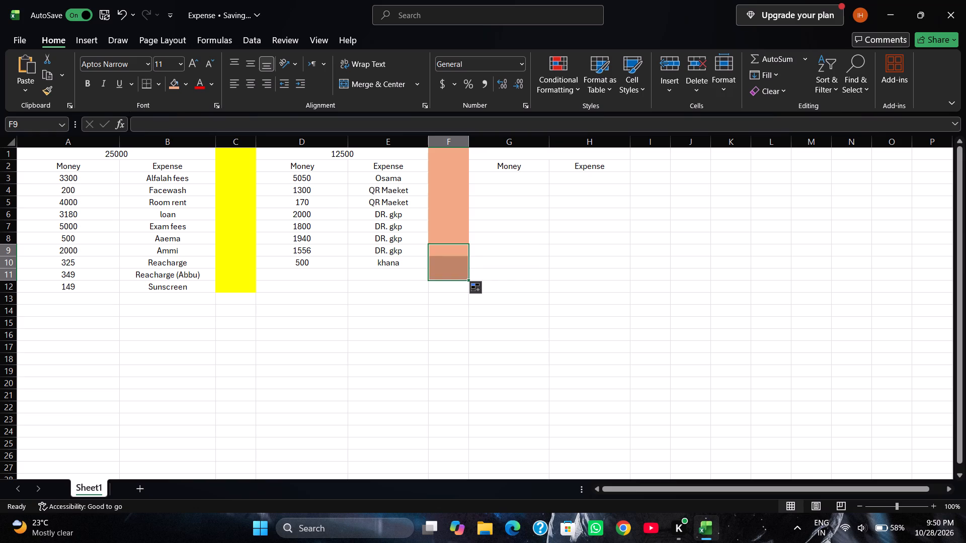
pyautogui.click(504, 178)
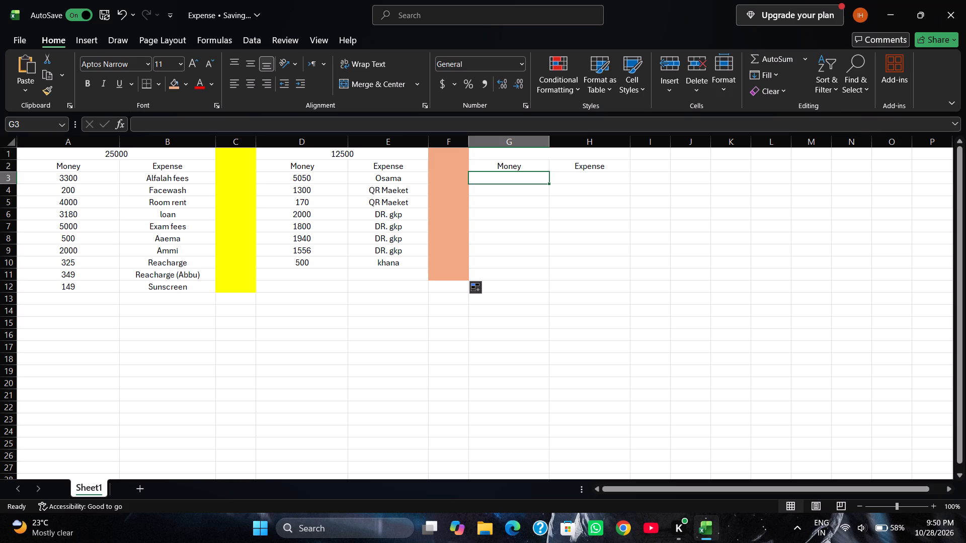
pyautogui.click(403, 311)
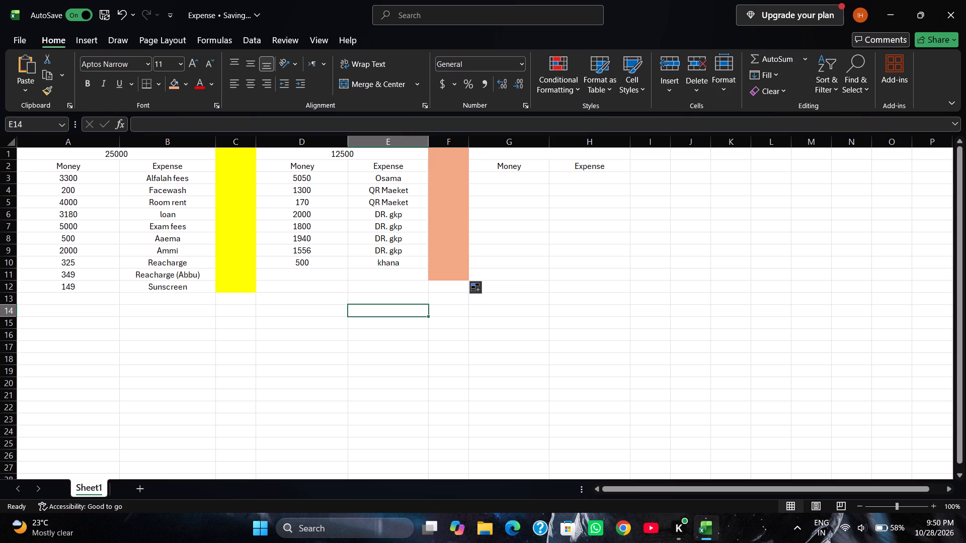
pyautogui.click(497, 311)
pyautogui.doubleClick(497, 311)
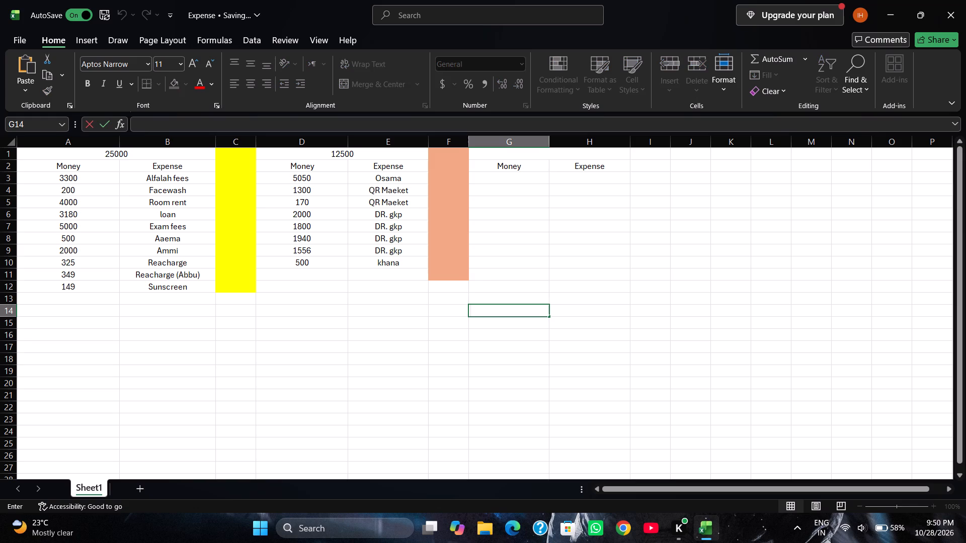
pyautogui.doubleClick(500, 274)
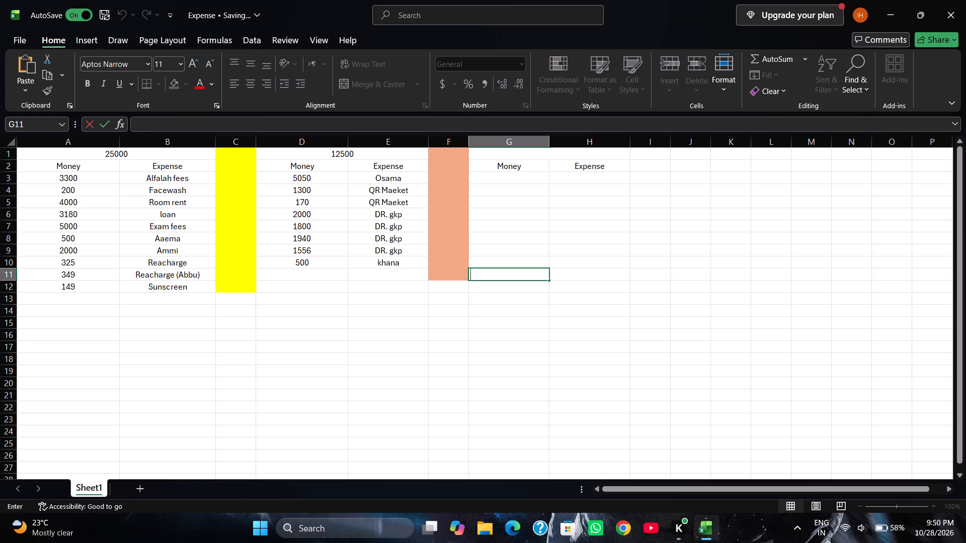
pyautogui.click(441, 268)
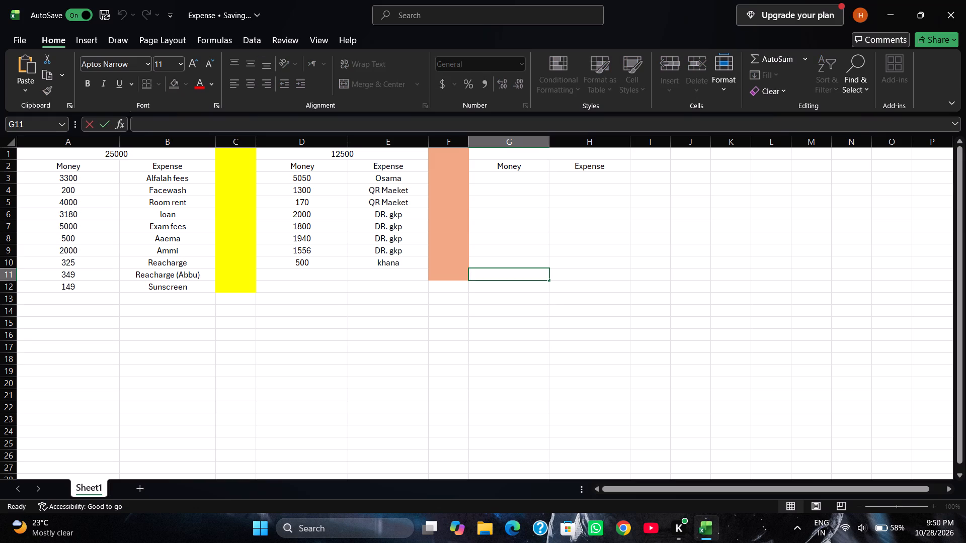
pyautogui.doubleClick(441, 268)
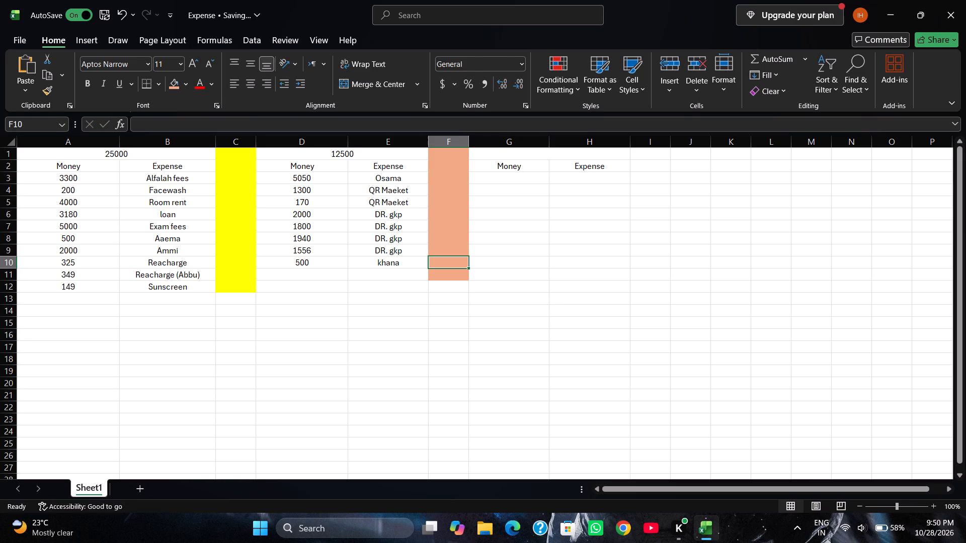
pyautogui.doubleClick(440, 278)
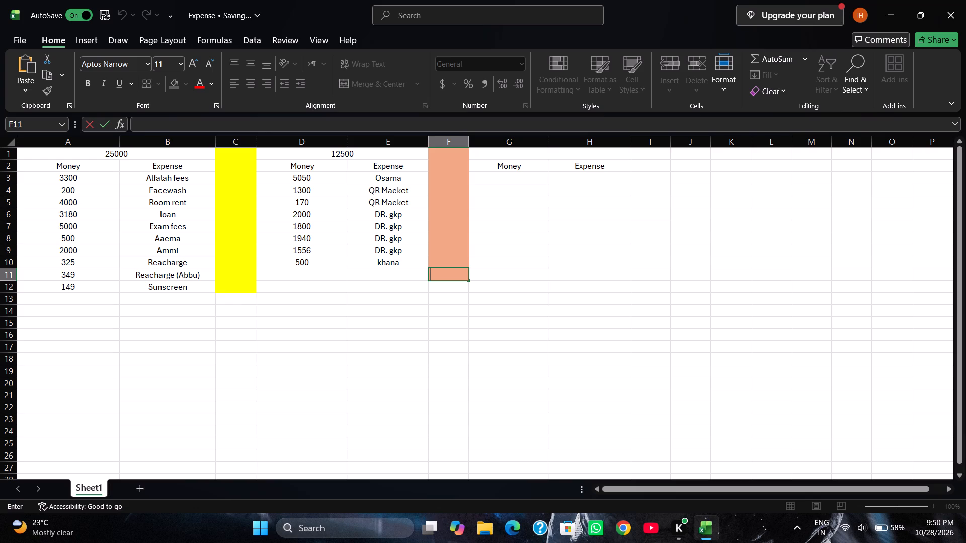
# Extend the light orange divider fill from F11 down to F12.
pyautogui.click(448, 238)
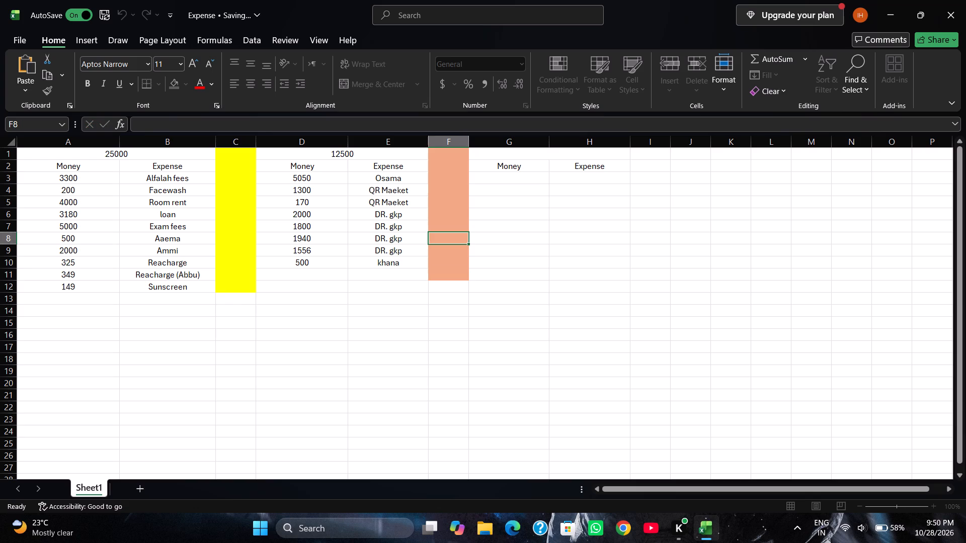
pyautogui.click(444, 279)
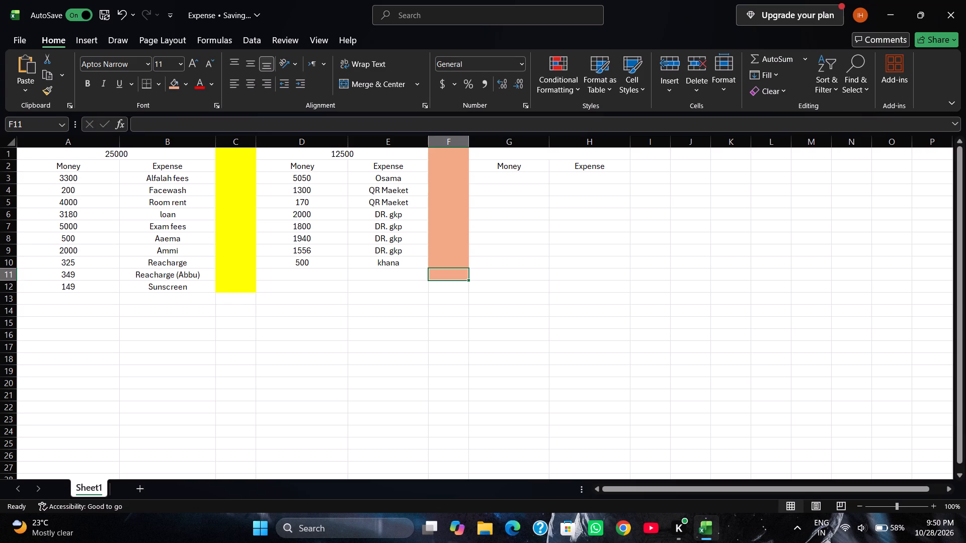
pyautogui.moveTo(468, 281); pyautogui.dragTo(468, 288)
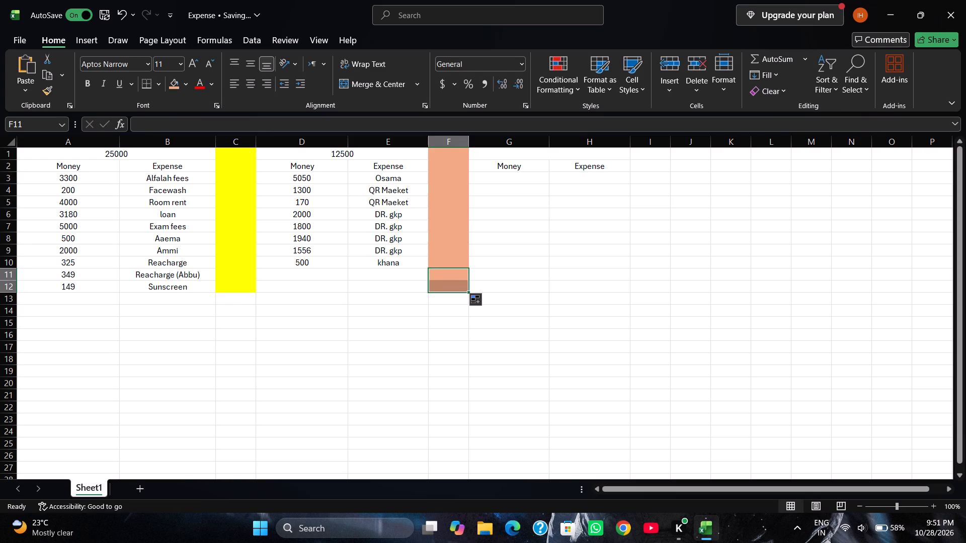
pyautogui.click(500, 252)
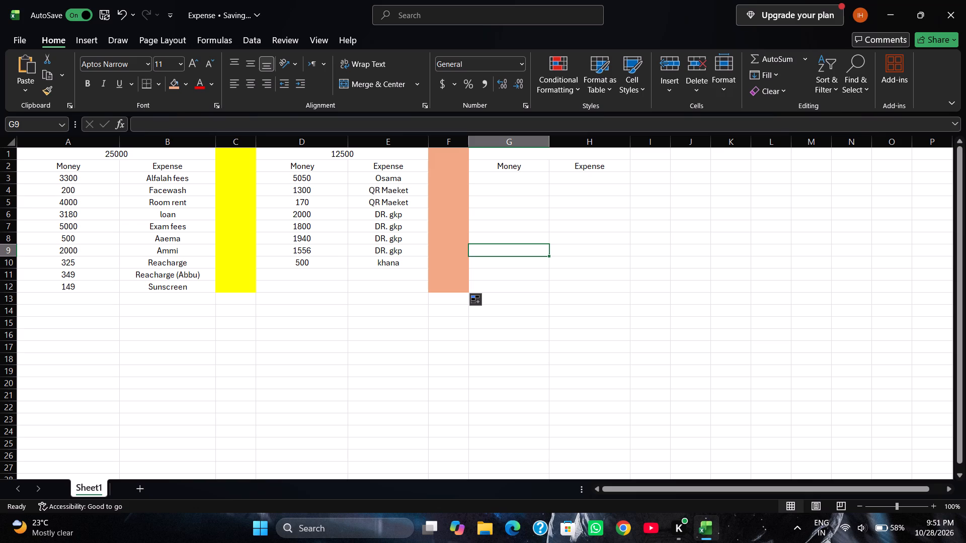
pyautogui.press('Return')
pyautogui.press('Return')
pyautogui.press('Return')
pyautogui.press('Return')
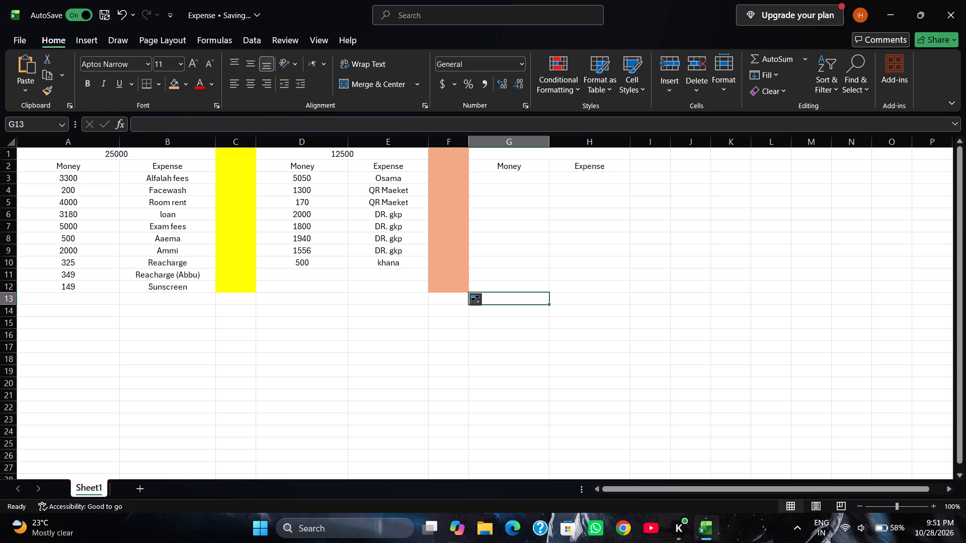
# Enter 5000 in G3 as the first Money amount of the third table.
pyautogui.click(515, 176)
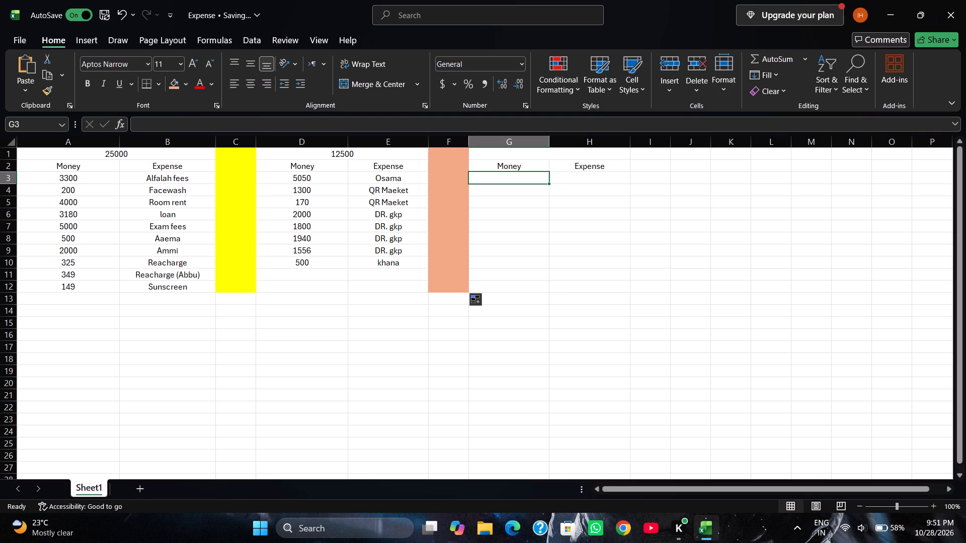
pyautogui.write('5000')
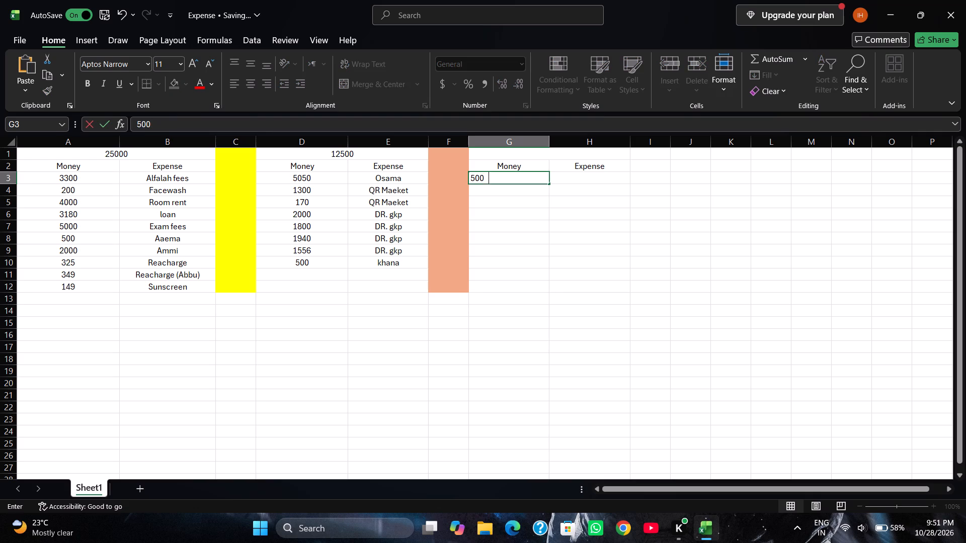
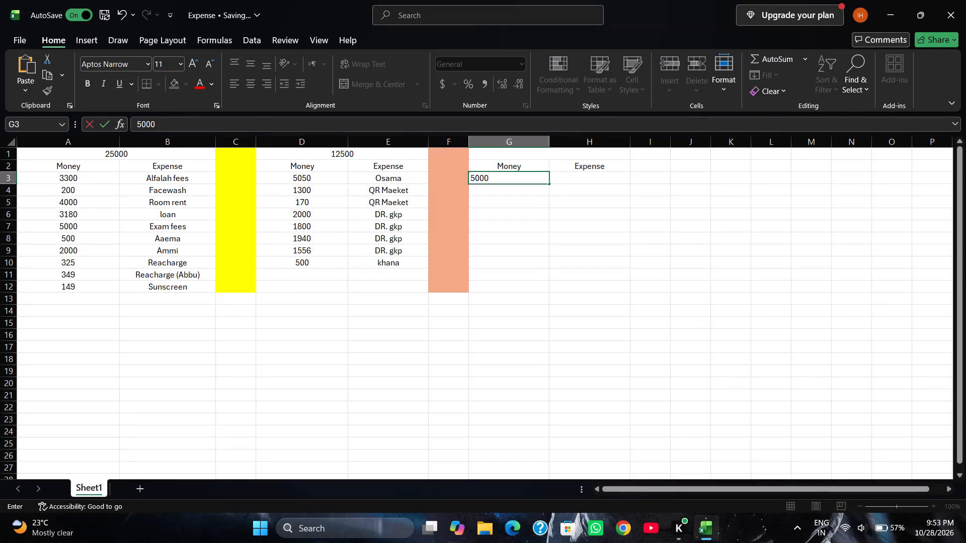
# Enter the person's name in H3 as the Expense entry beside the third table's 5000 amount.
pyautogui.click(587, 179)
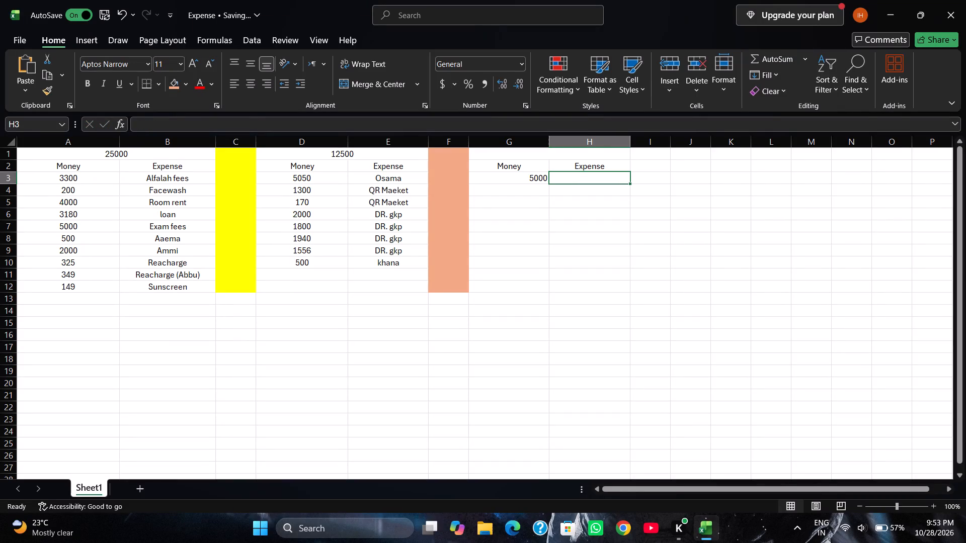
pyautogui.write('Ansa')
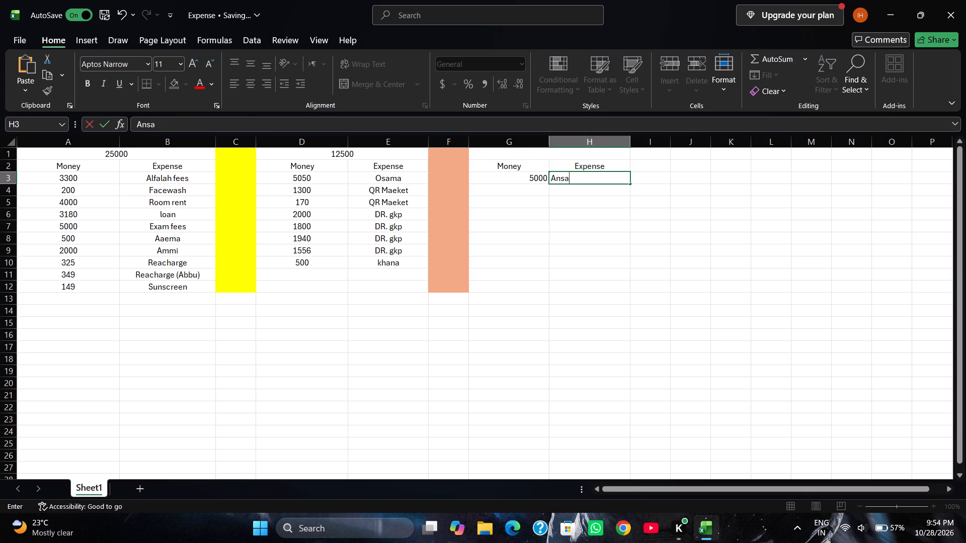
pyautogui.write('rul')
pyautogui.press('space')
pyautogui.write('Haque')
pyautogui.click(525, 189)
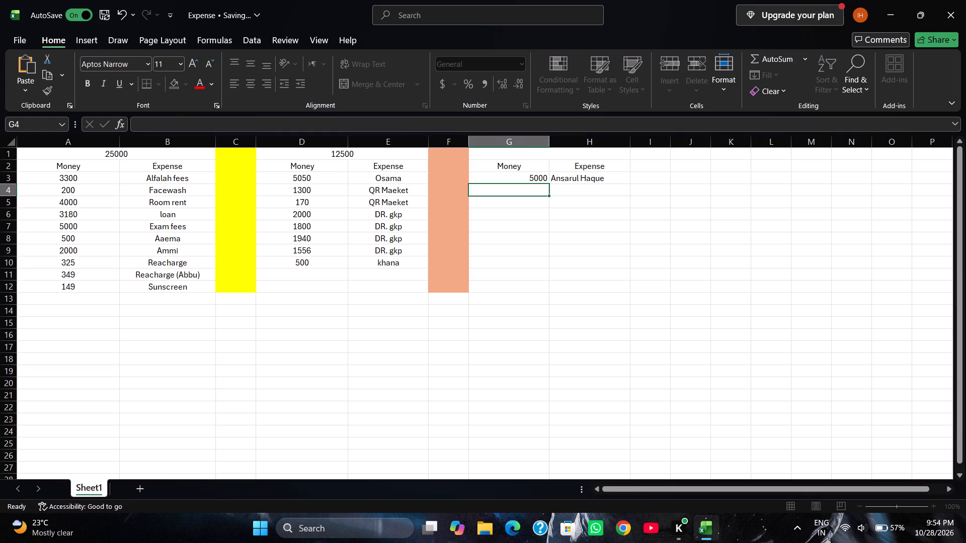
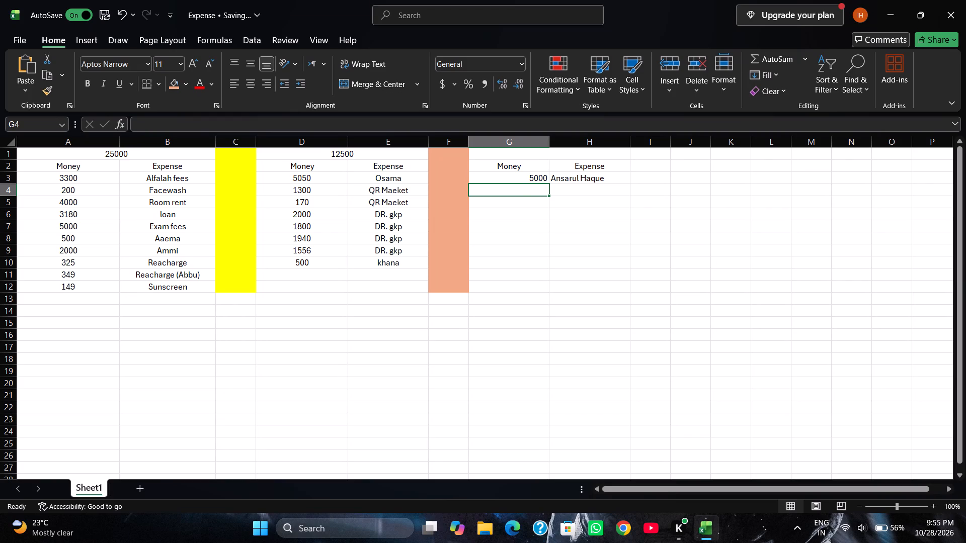
# Fill row 4 of the third table with 2000 under Money and Ammi under Expense.
pyautogui.write('2000')
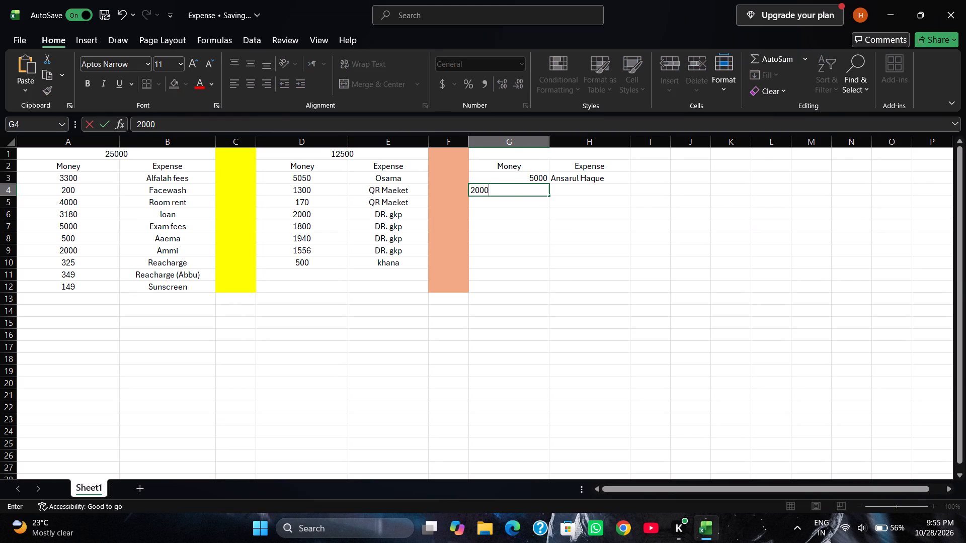
pyautogui.click(570, 189)
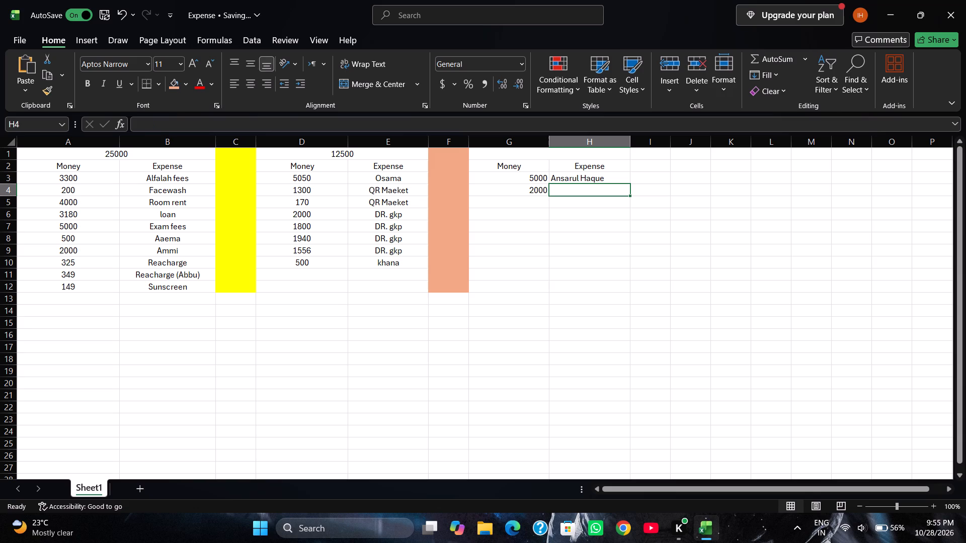
pyautogui.write('Ammi')
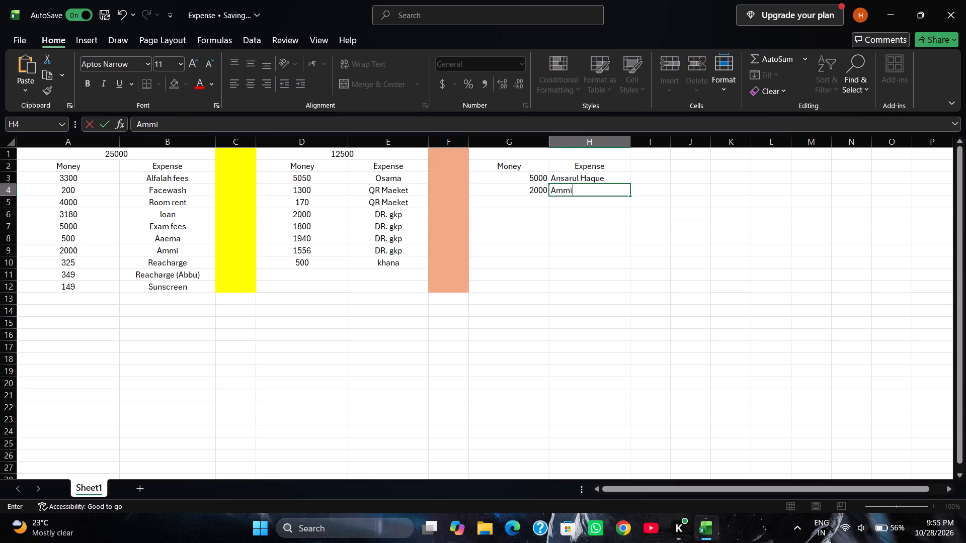
pyautogui.press('Return')
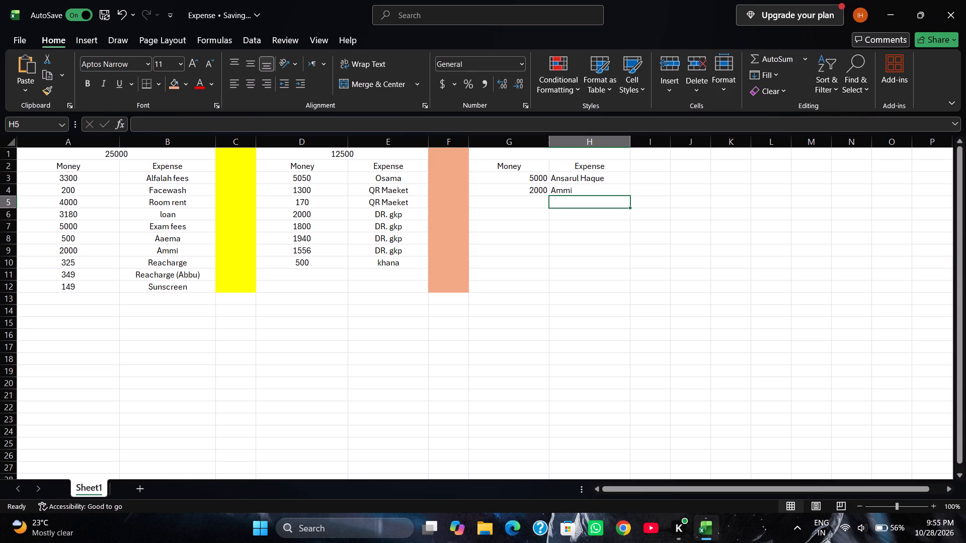
# Fill row 5 of the third table with 900 under Money and QR Market under Expense.
pyautogui.press('Left')
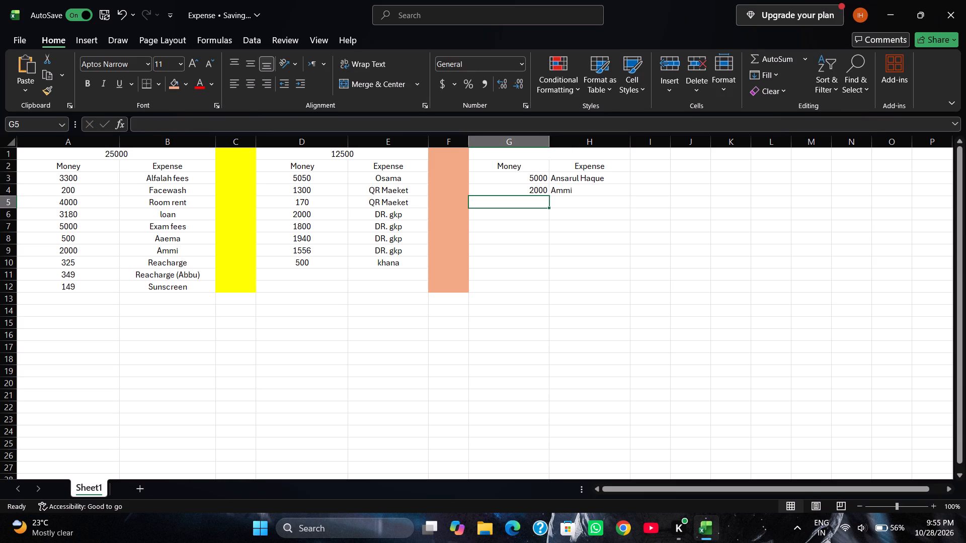
pyautogui.press('9')
pyautogui.write('00')
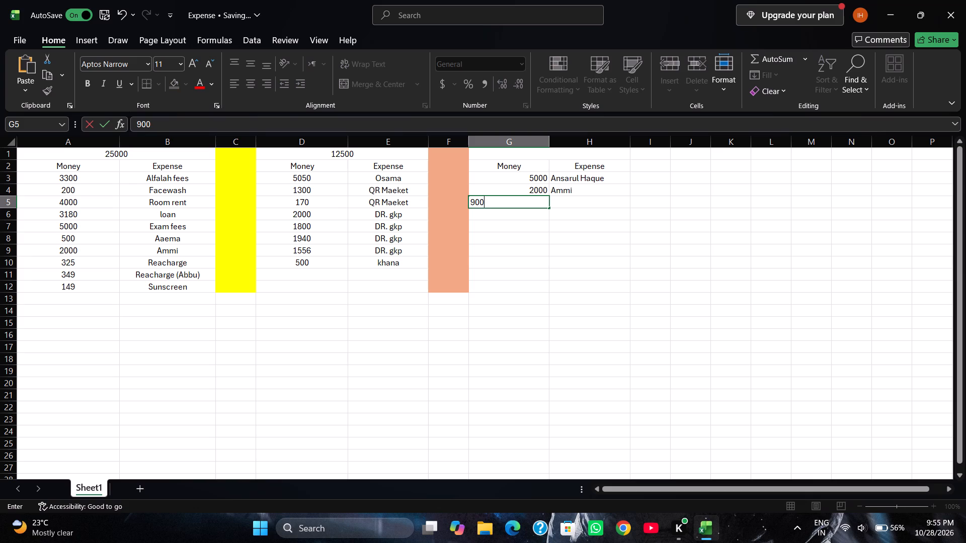
pyautogui.press('Right')
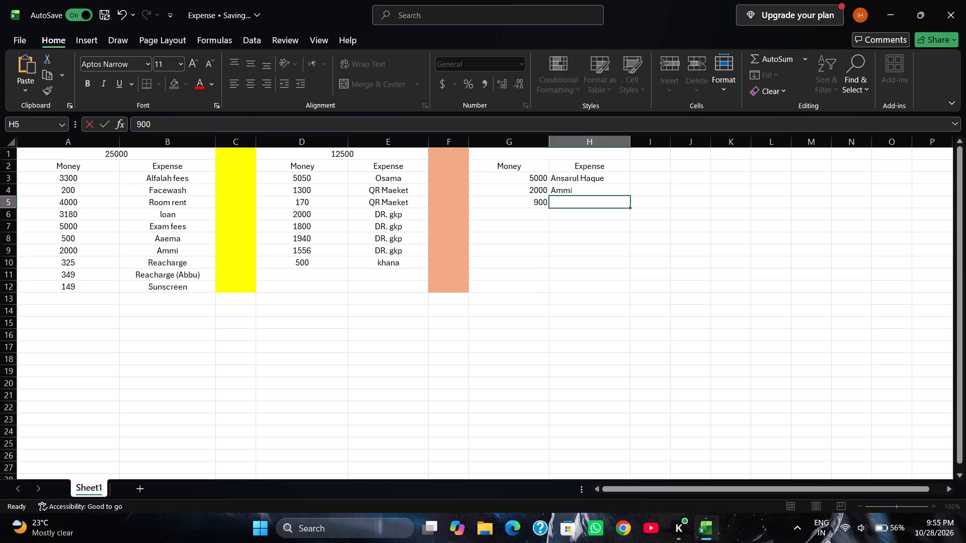
pyautogui.write('QR coa')
pyautogui.press('BackSpace')
pyautogui.write('ad')
pyautogui.press('BackSpace')
pyautogui.press('BackSpace')
pyautogui.press('BackSpace')
pyautogui.press('BackSpace')
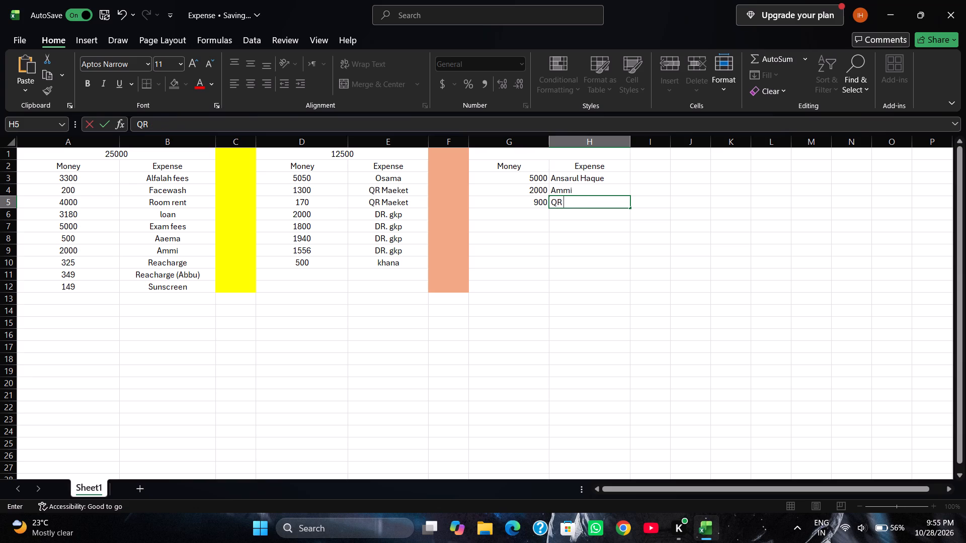
pyautogui.hotkey('shift', 'm')
pyautogui.press('a')
pyautogui.write('ek')
pyautogui.press('BackSpace')
pyautogui.press('BackSpace')
pyautogui.write('rket')
pyautogui.press('Return')
# Fill row 6 of the third table with 1000 under Money and Ammi under Expense.
pyautogui.press('Left')
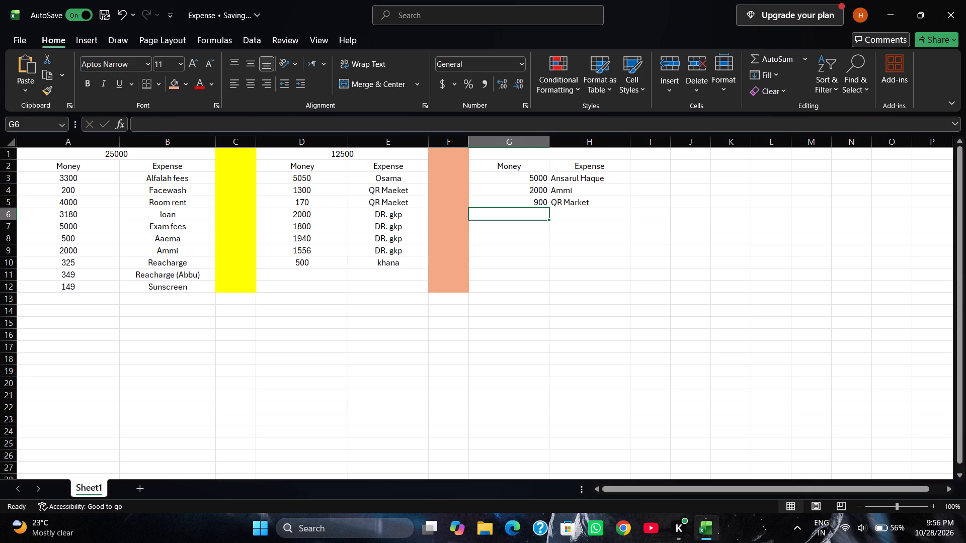
pyautogui.write('1000')
pyautogui.press('Right')
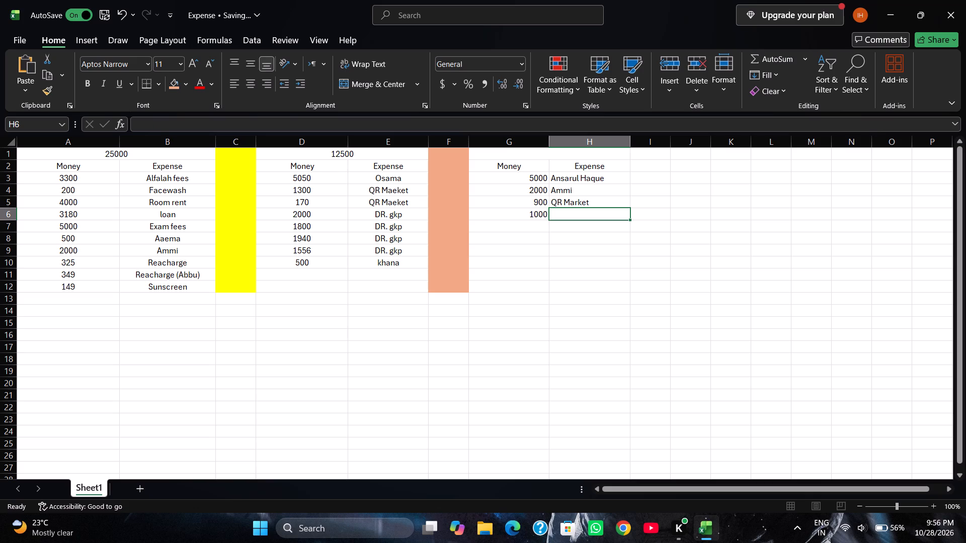
pyautogui.write('Ammi')
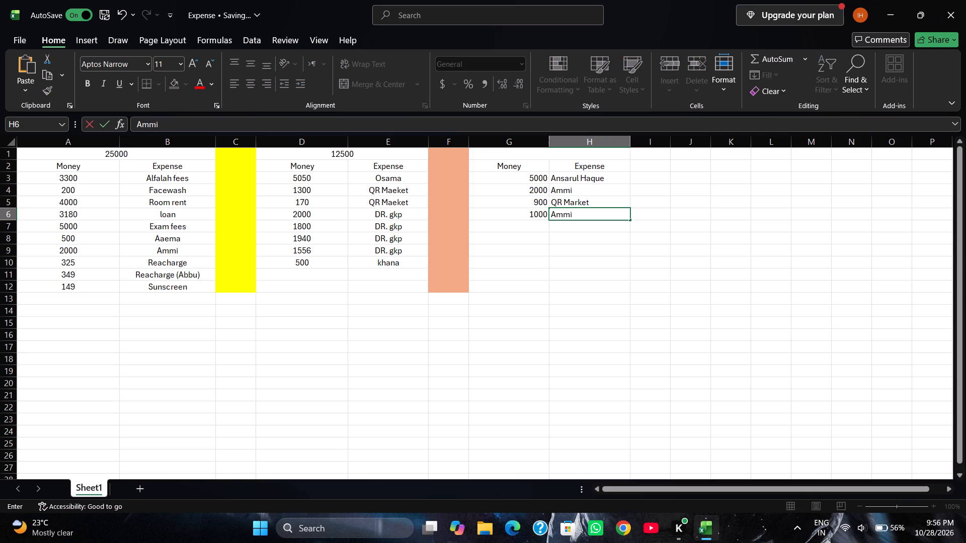
pyautogui.press('Return')
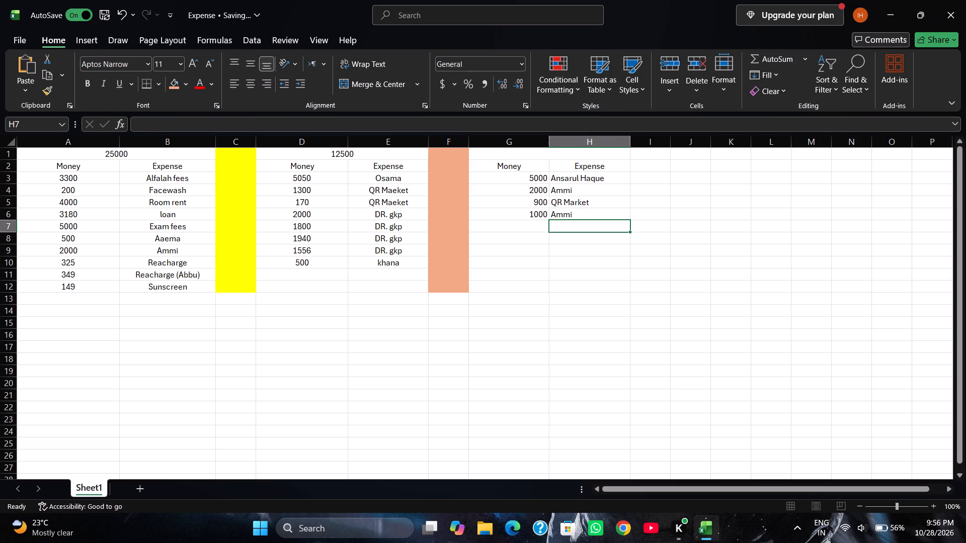
# Fill row 7 of the third table with 20000 under Money and Imam sahab under Expense.
pyautogui.press('Left')
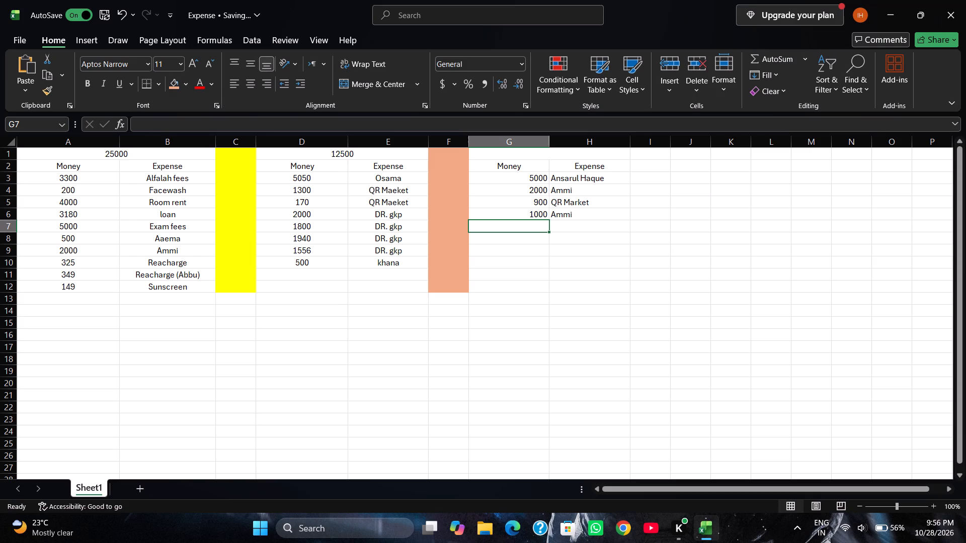
pyautogui.write('2000')
pyautogui.press('0')
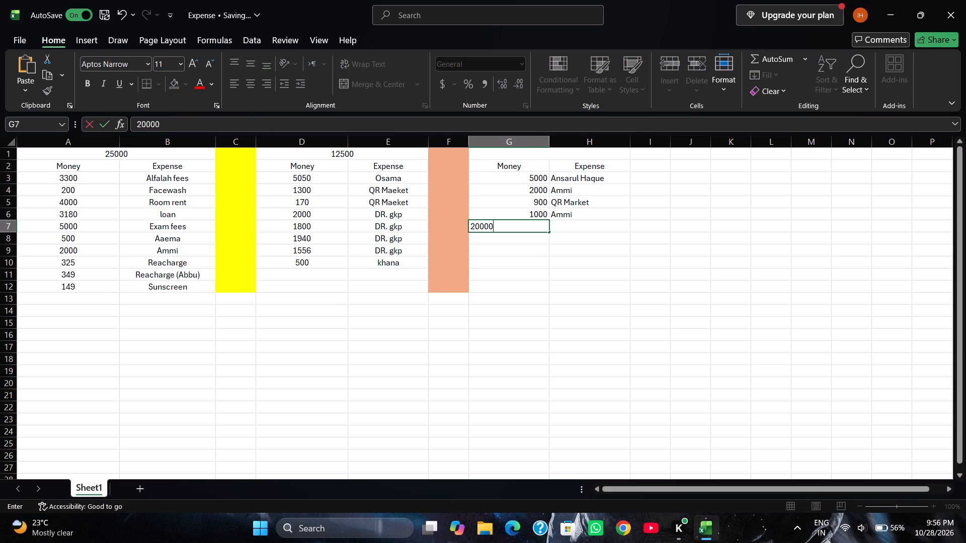
pyautogui.press('Right')
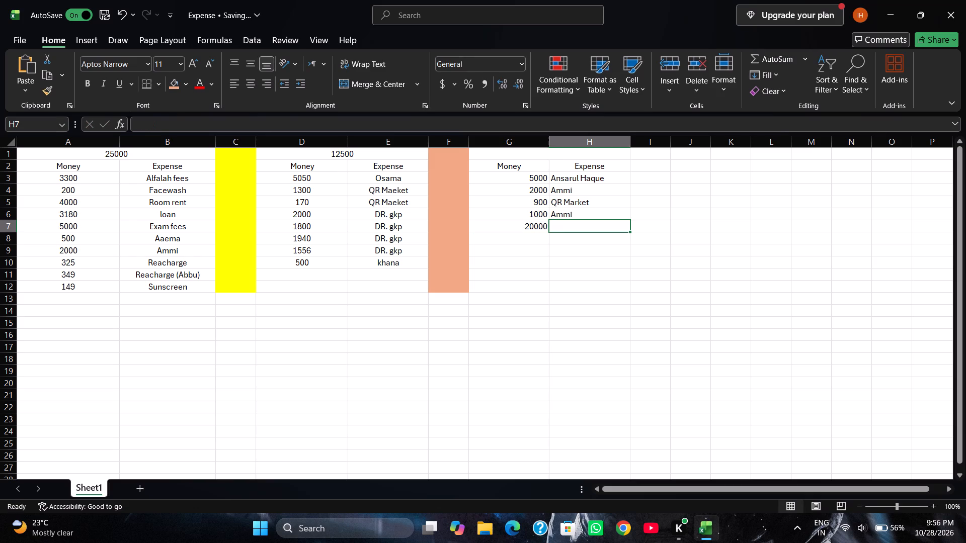
pyautogui.write('Imam')
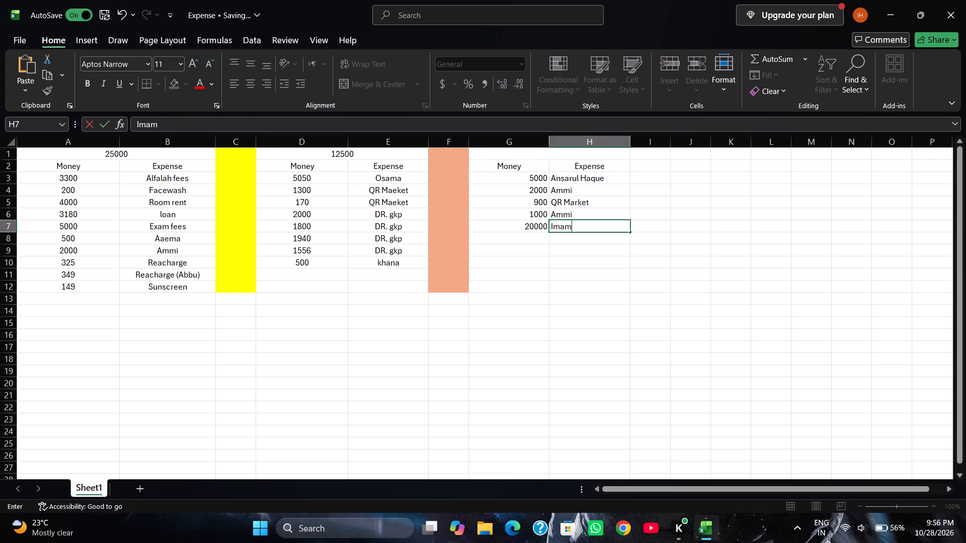
pyautogui.press('space')
pyautogui.write('sahab')
pyautogui.press('Return')
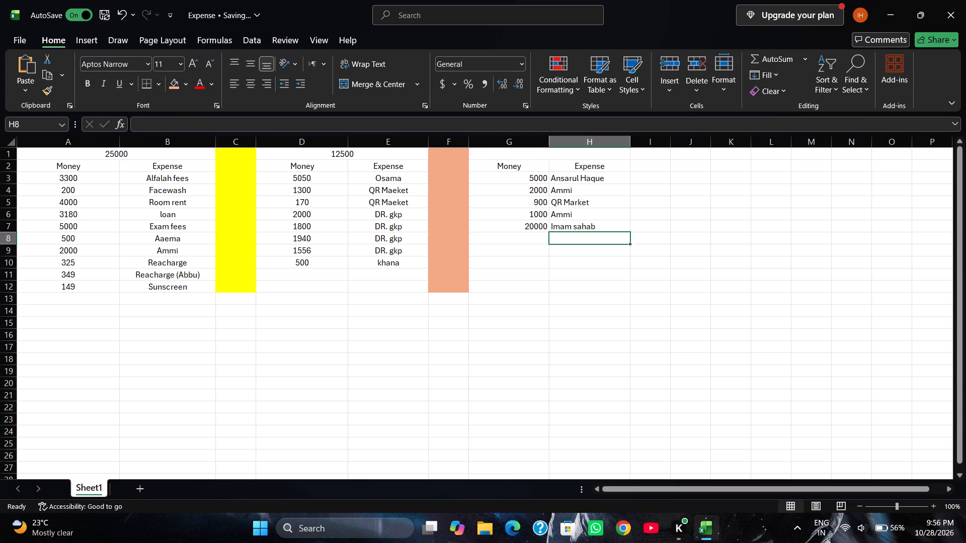
# Fill row 8 of the third table with 7600 under Money and the same person's name as in H3 under Expense.
pyautogui.press('Left')
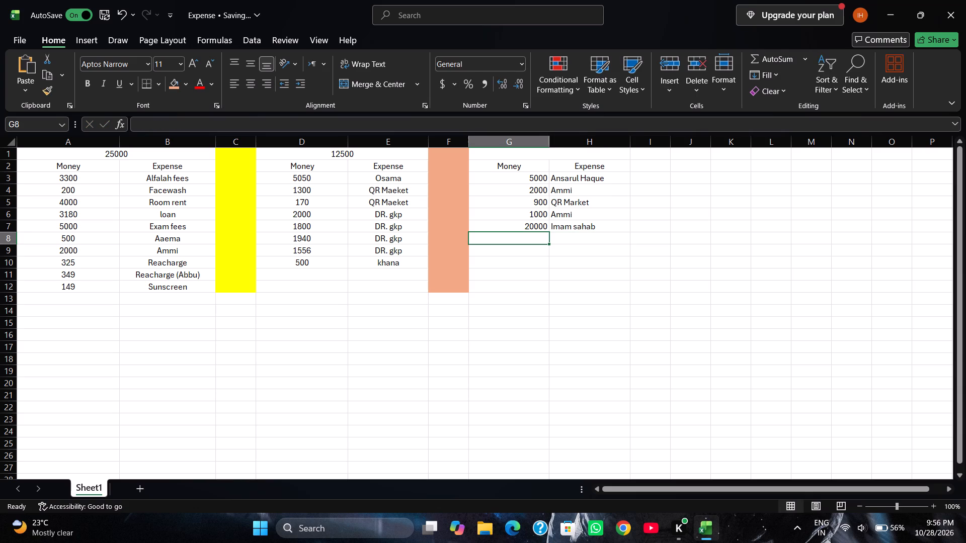
pyautogui.write('7600')
pyautogui.press('Right')
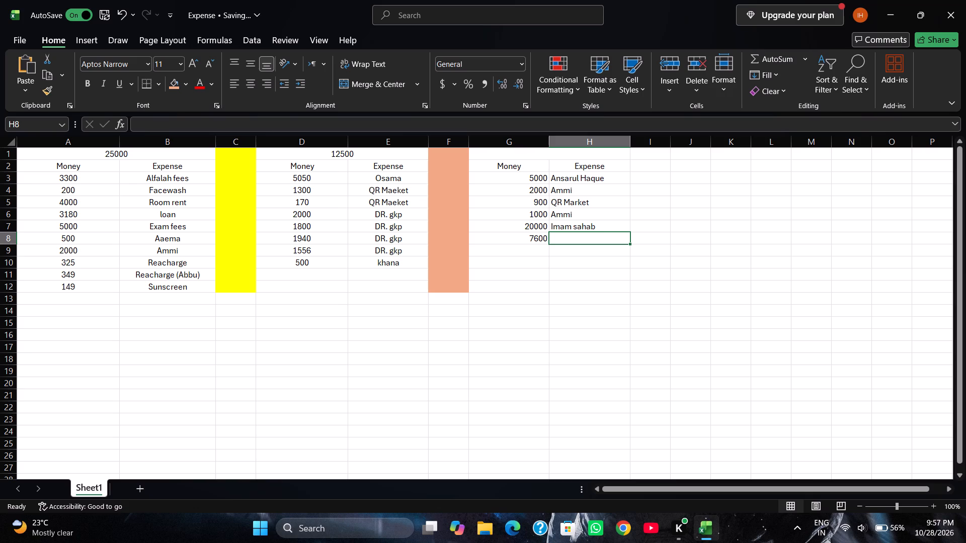
pyautogui.write('An')
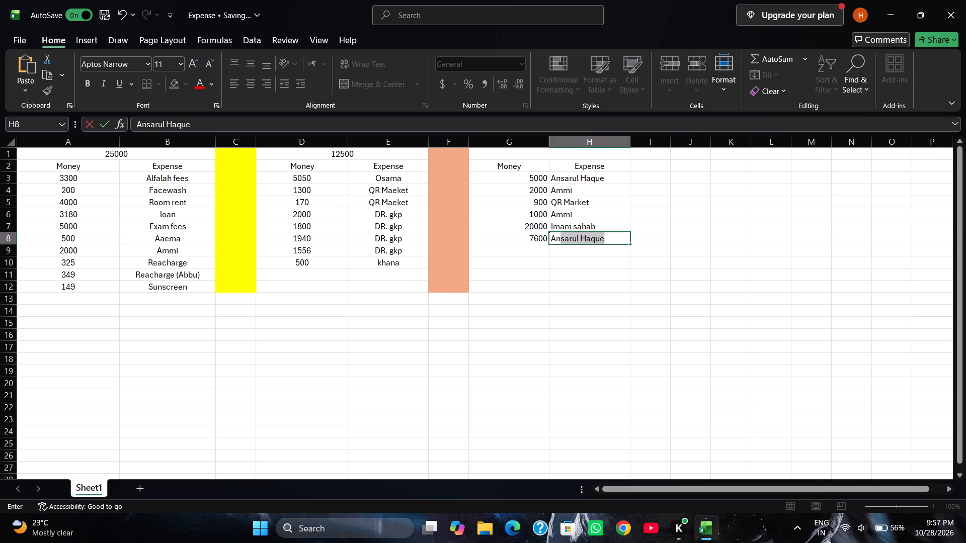
pyautogui.press('Return')
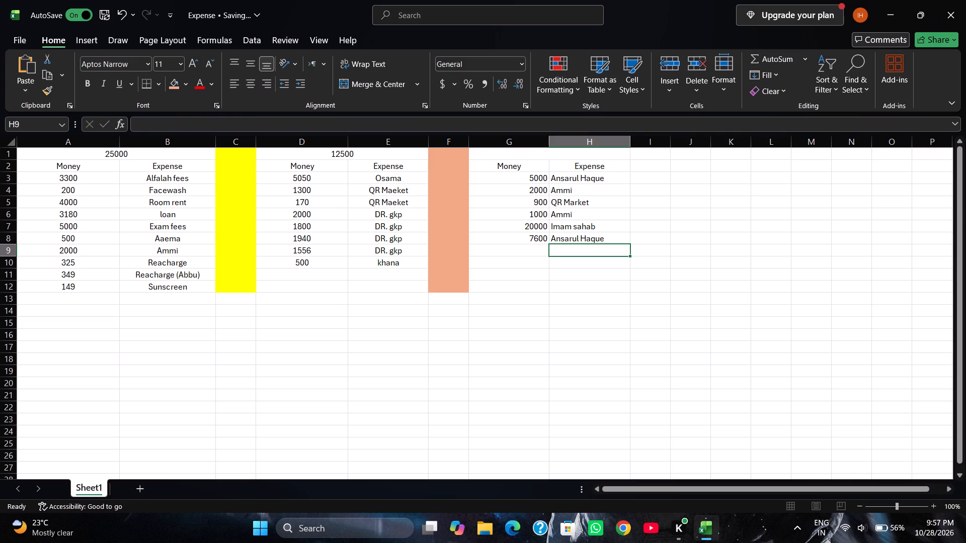
# Fill row 9 of the third table with 1970 under Money and the same person's name as in H3 under Expense.
pyautogui.press('Left')
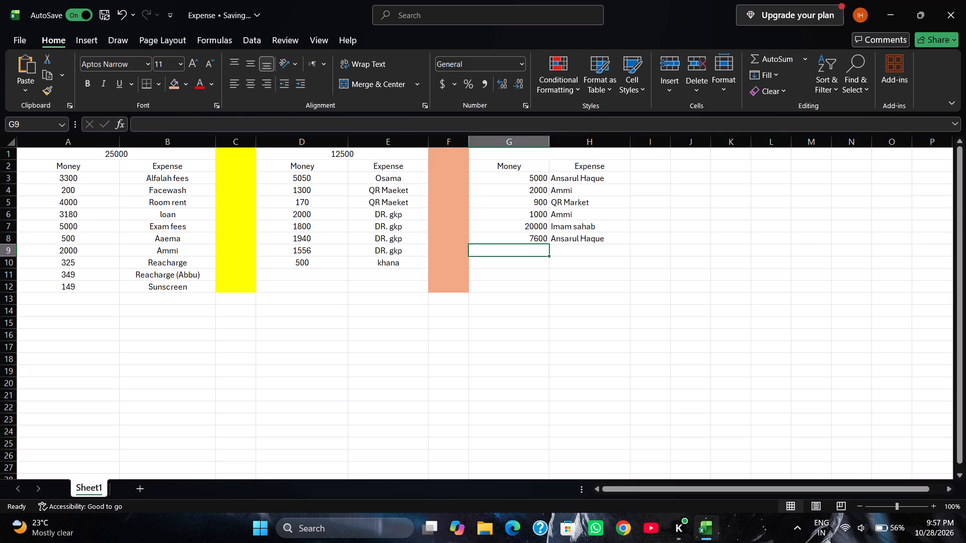
pyautogui.write('19')
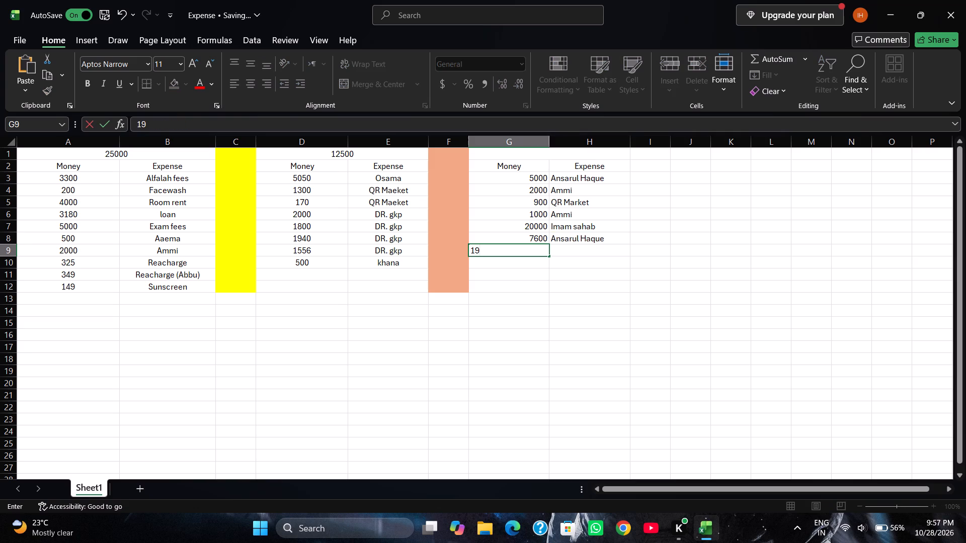
pyautogui.write('70')
pyautogui.press('Right')
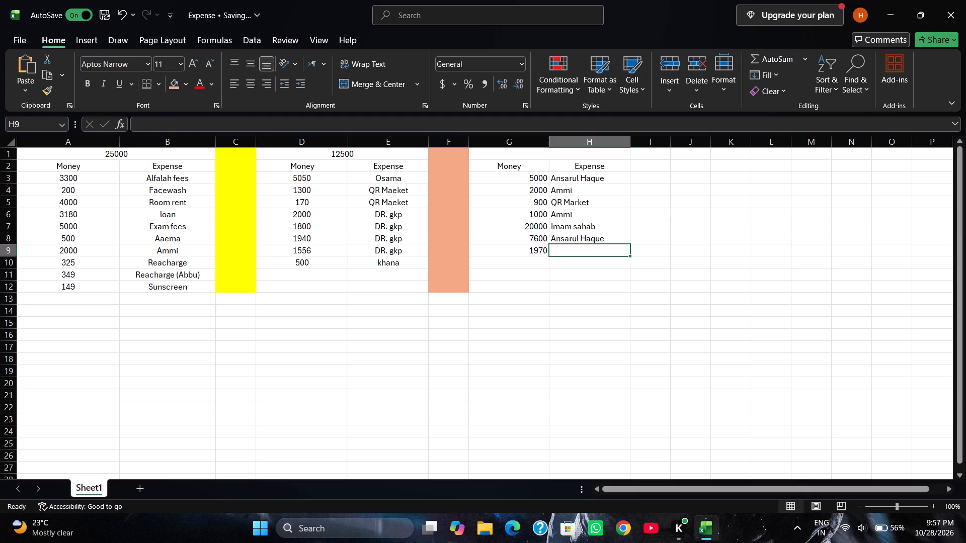
pyautogui.write('an')
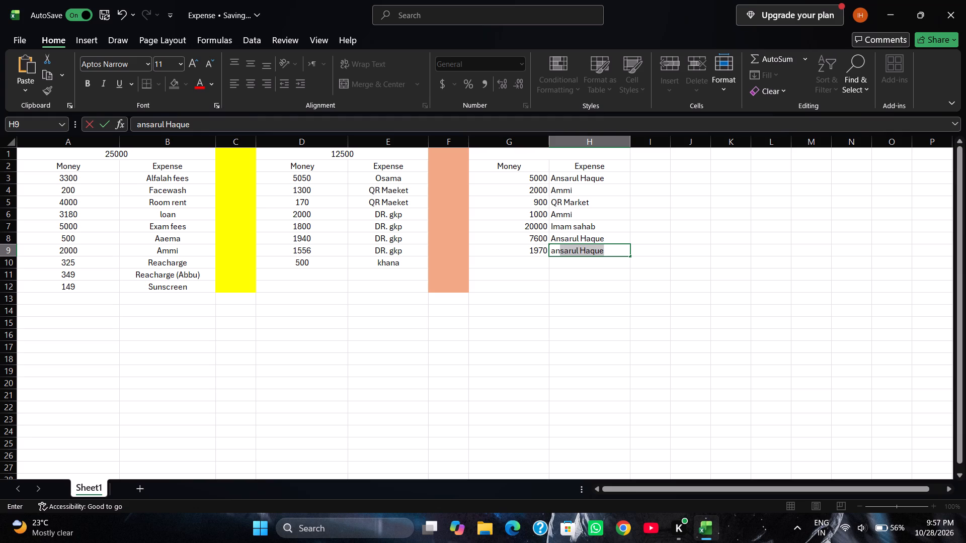
pyautogui.press('Return')
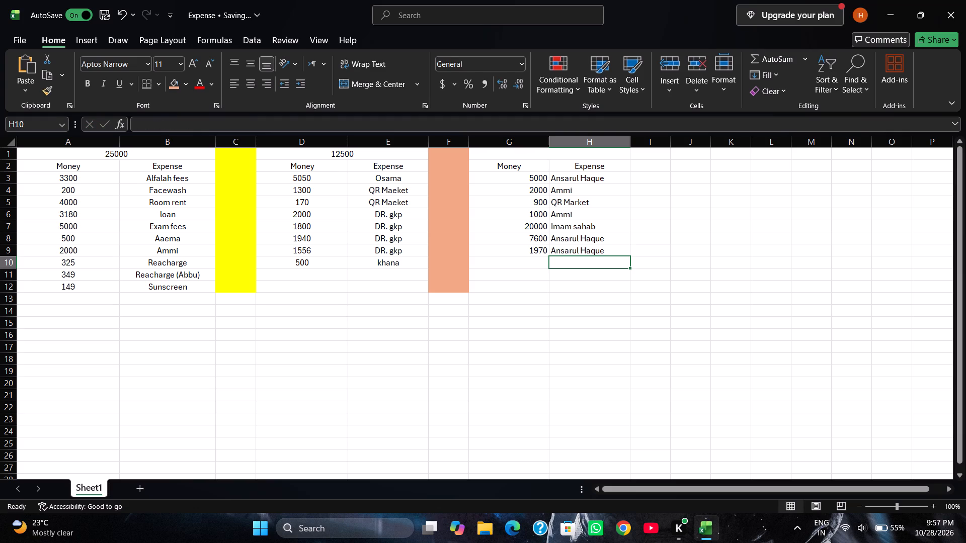
# Fill row 10 of the third table with 2020 under Money and ammi under Expense.
pyautogui.press('Left')
pyautogui.write('2020')
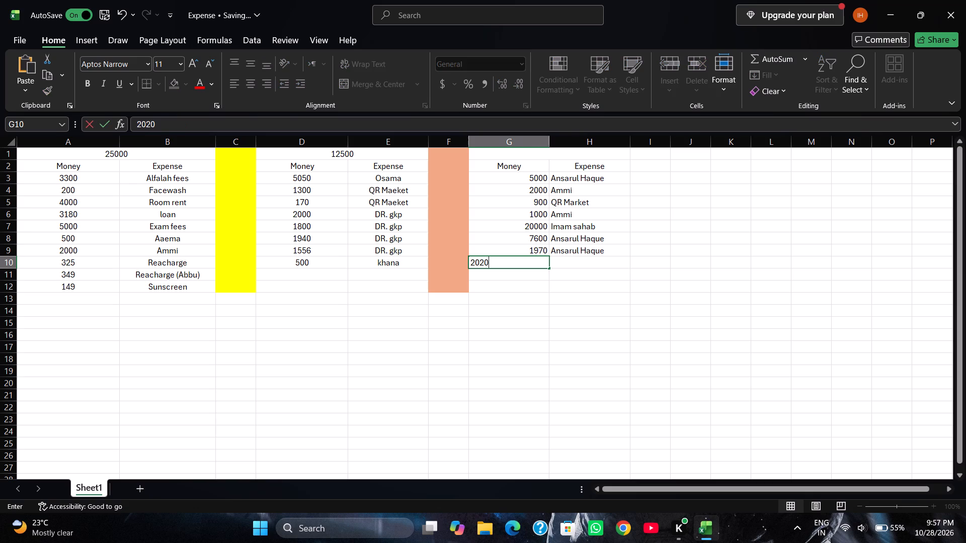
pyautogui.press('Right')
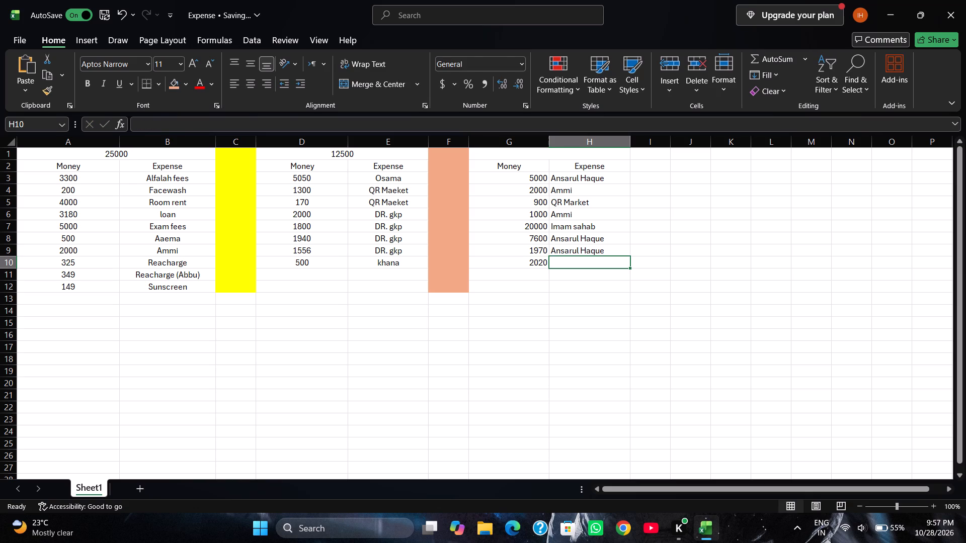
pyautogui.write('ammi')
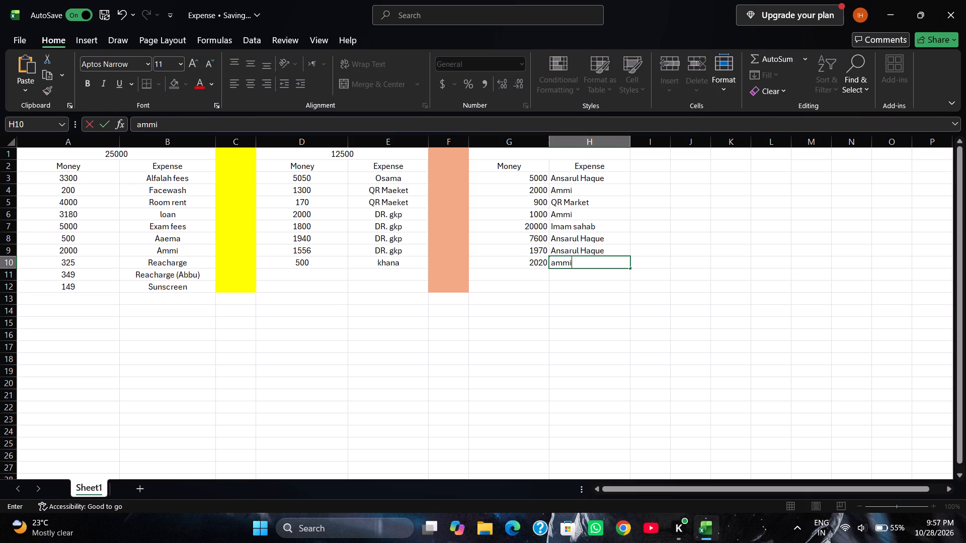
pyautogui.click(527, 275)
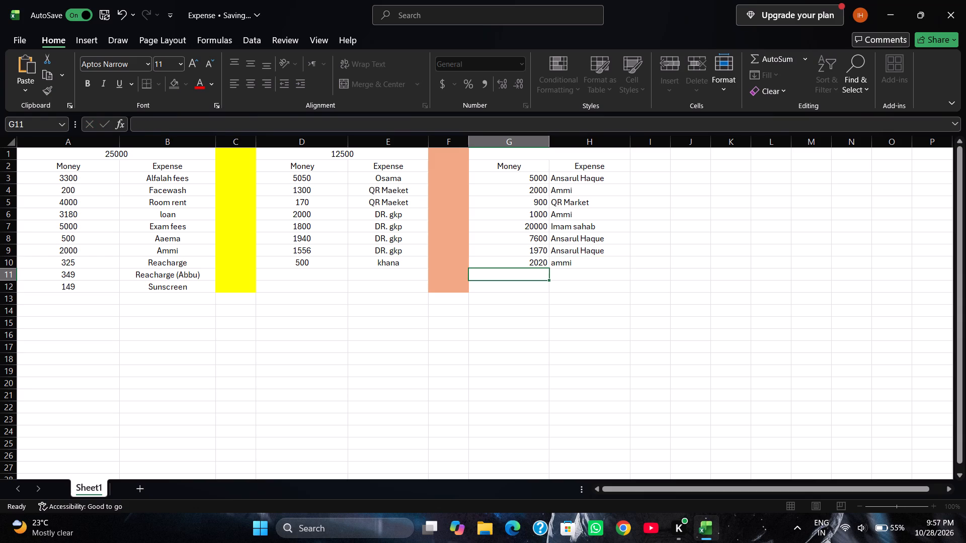
# Fill row 13 of the first table with 660 under Money and Suger mashine kit under Expense.
pyautogui.click(96, 296)
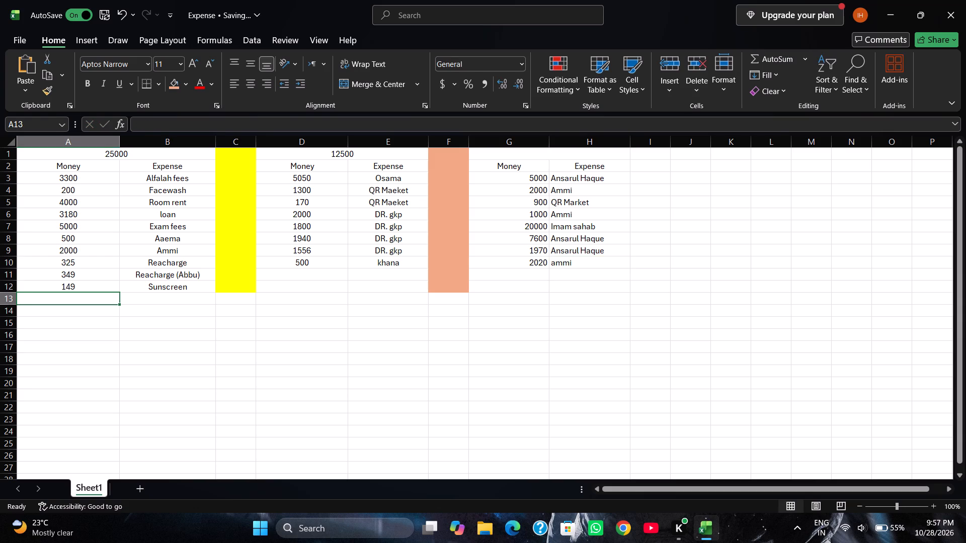
pyautogui.write('660')
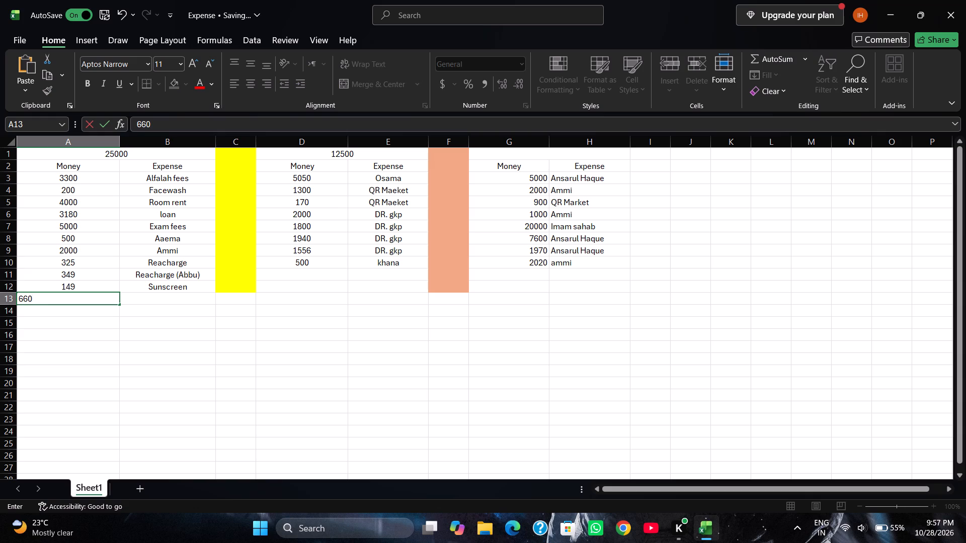
pyautogui.click(160, 302)
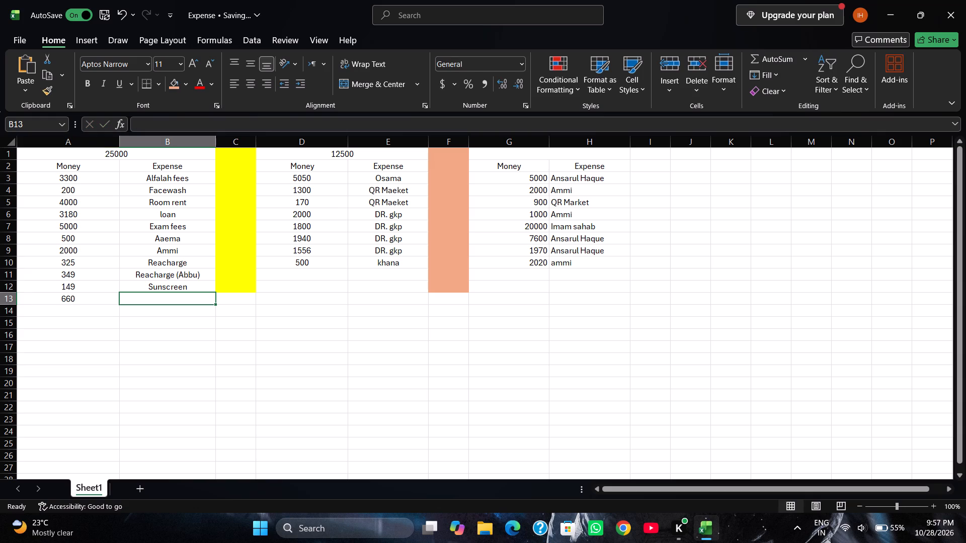
pyautogui.write('suhar')
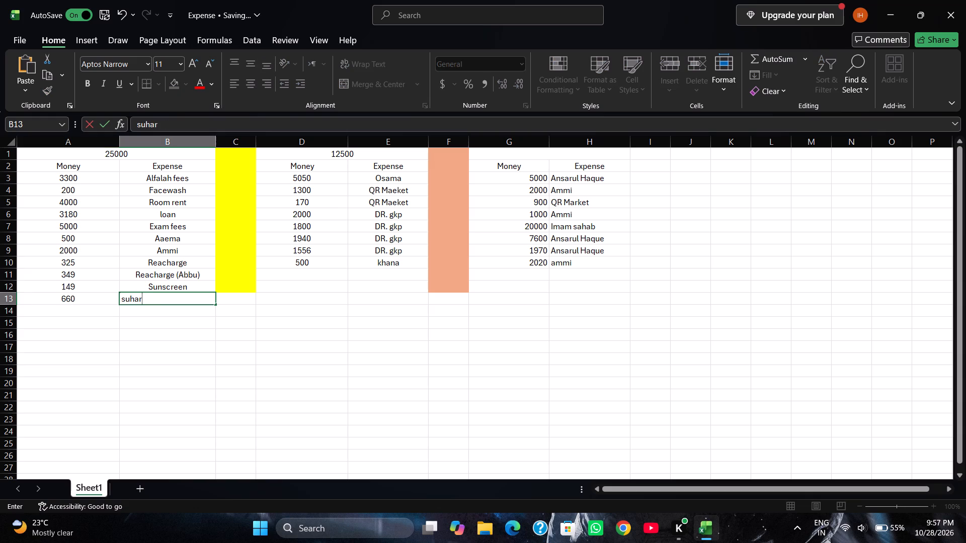
pyautogui.press('BackSpace')
pyautogui.press('BackSpace')
pyautogui.press('BackSpace')
pyautogui.press('BackSpace')
pyautogui.press('BackSpace')
pyautogui.write('Sug')
pyautogui.write('aer ma')
pyautogui.write('chine')
pyautogui.press('BackSpace')
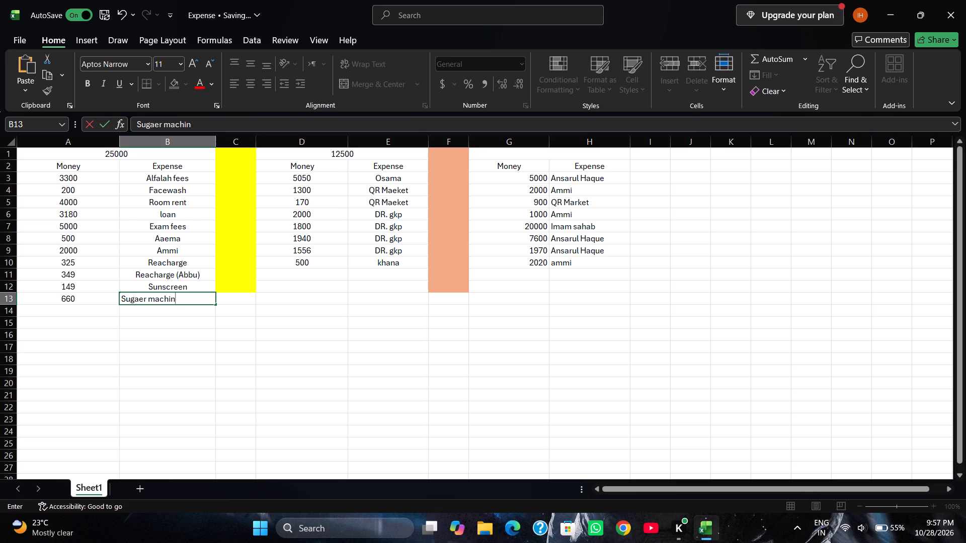
pyautogui.press('BackSpace')
pyautogui.press('BackSpace')
pyautogui.press('BackSpace')
pyautogui.press('BackSpace')
pyautogui.press('BackSpace')
pyautogui.press('BackSpace')
pyautogui.press('BackSpace')
pyautogui.press('BackSpace')
pyautogui.press('BackSpace')
pyautogui.press('BackSpace')
pyautogui.write('er ma')
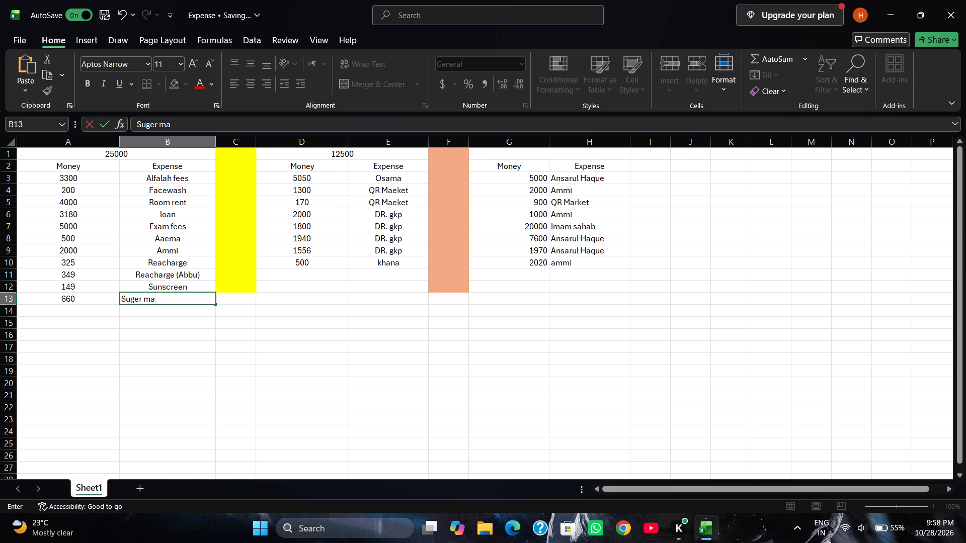
pyautogui.write('shine')
pyautogui.press('space')
pyautogui.write('kit')
pyautogui.click(566, 278)
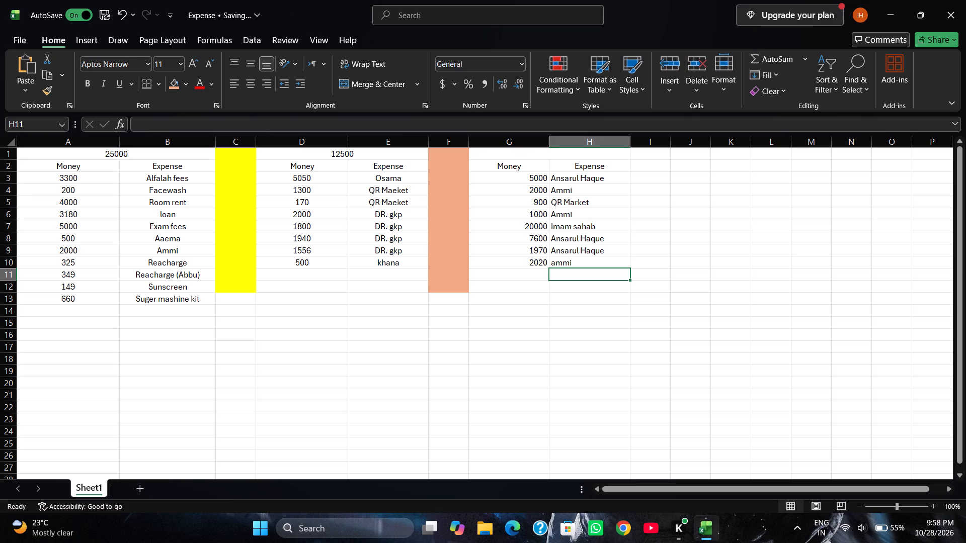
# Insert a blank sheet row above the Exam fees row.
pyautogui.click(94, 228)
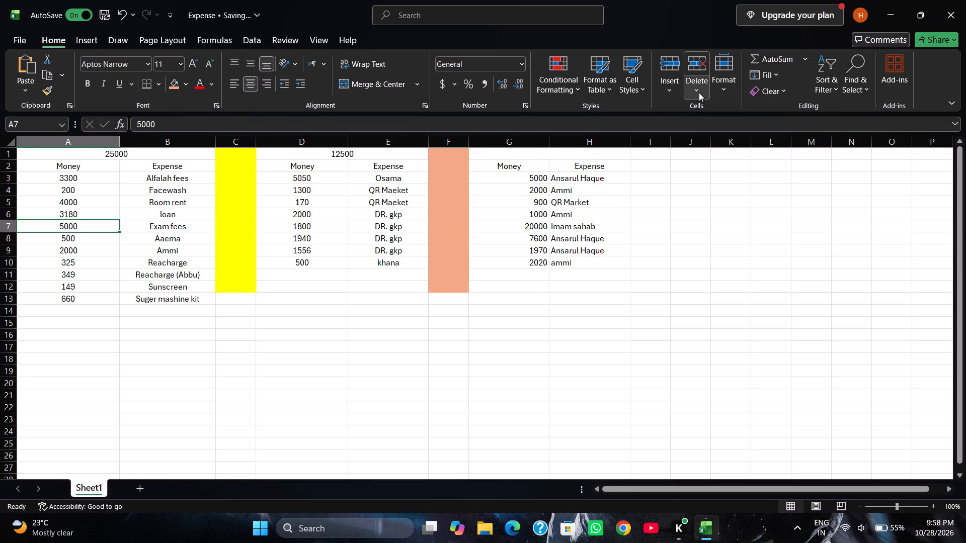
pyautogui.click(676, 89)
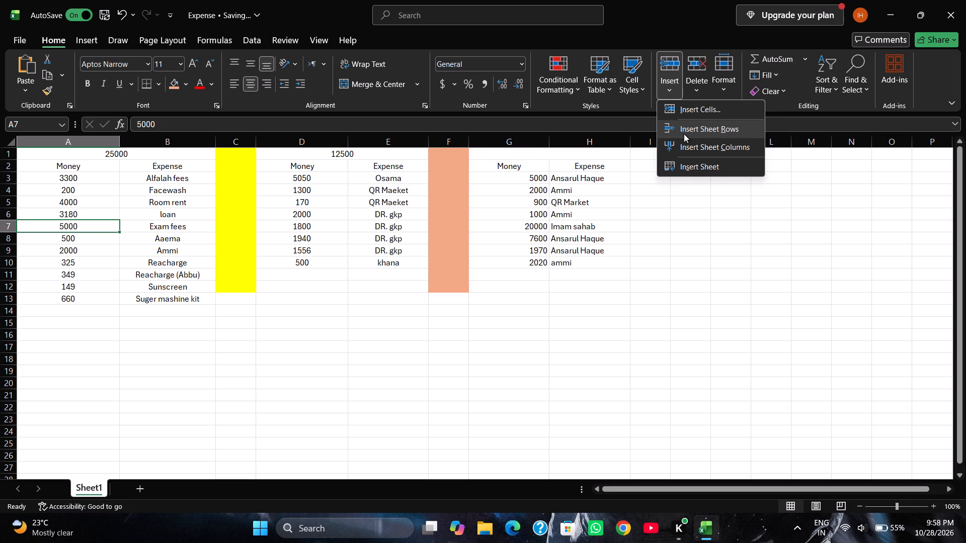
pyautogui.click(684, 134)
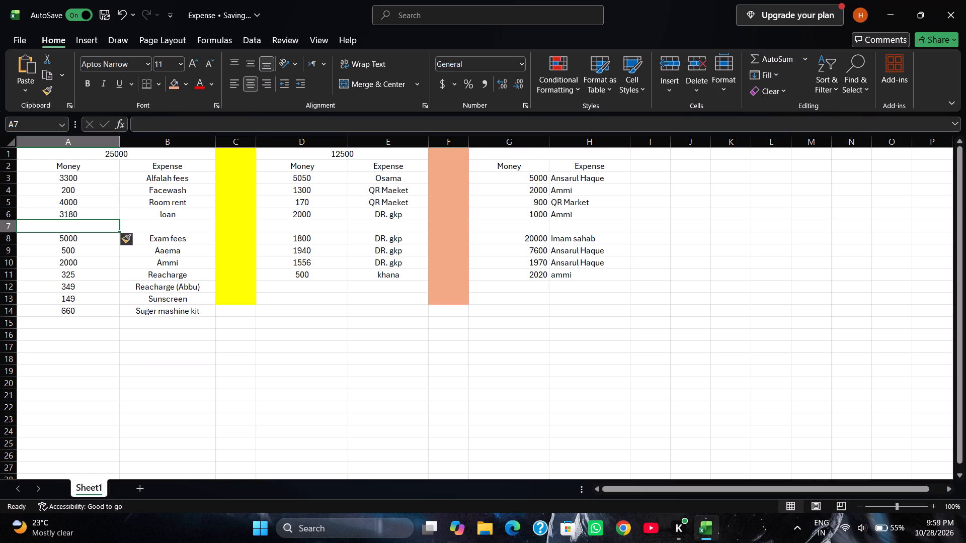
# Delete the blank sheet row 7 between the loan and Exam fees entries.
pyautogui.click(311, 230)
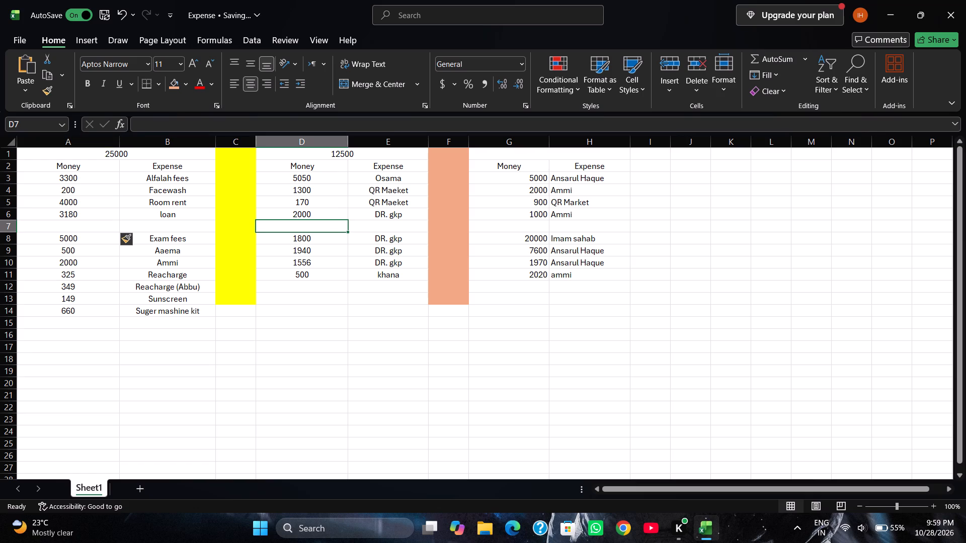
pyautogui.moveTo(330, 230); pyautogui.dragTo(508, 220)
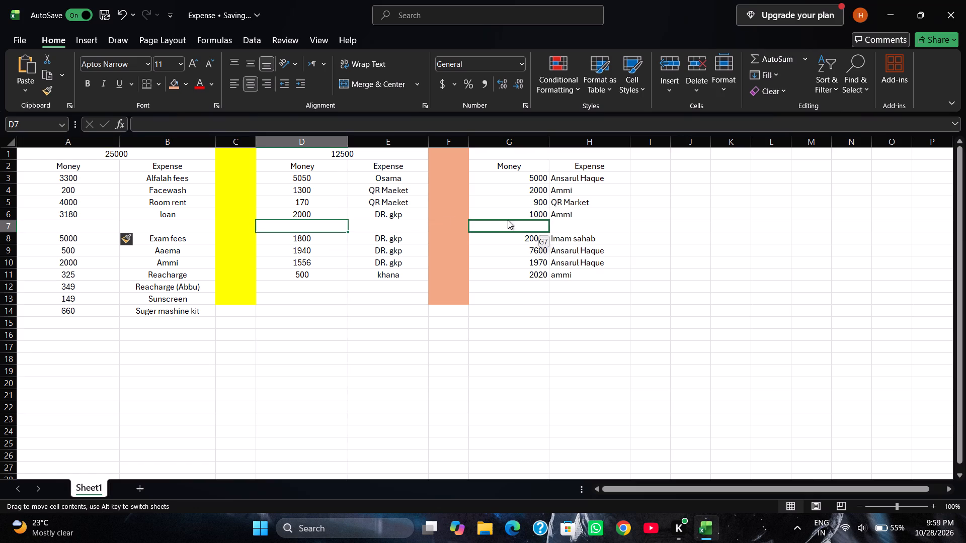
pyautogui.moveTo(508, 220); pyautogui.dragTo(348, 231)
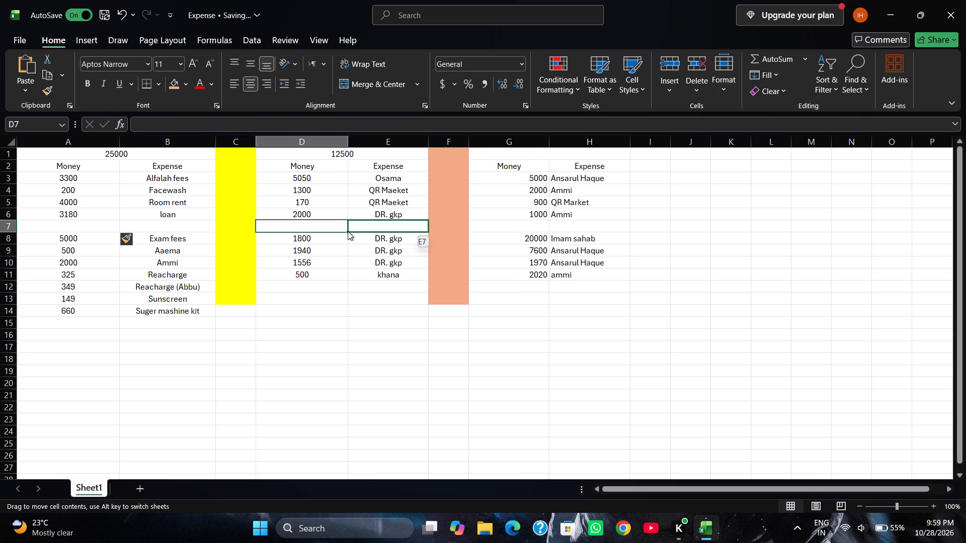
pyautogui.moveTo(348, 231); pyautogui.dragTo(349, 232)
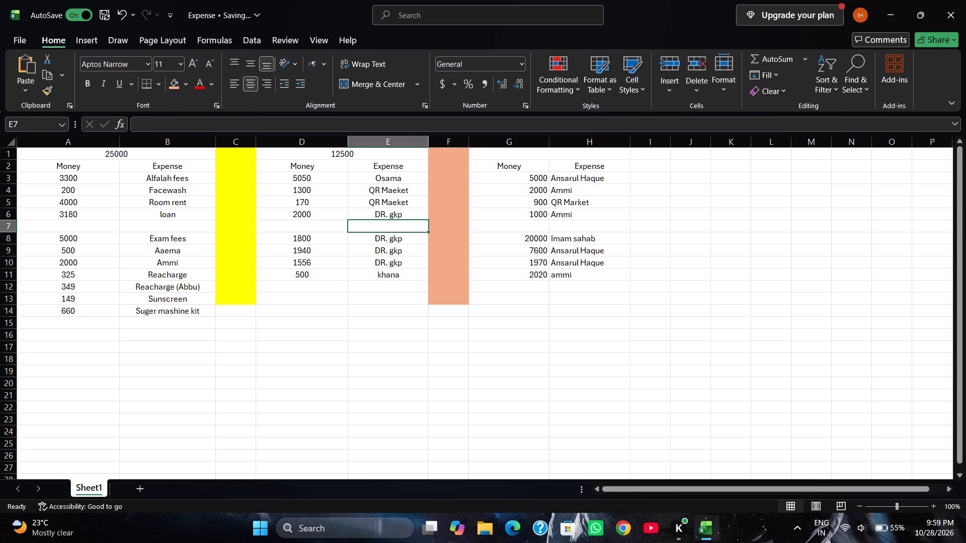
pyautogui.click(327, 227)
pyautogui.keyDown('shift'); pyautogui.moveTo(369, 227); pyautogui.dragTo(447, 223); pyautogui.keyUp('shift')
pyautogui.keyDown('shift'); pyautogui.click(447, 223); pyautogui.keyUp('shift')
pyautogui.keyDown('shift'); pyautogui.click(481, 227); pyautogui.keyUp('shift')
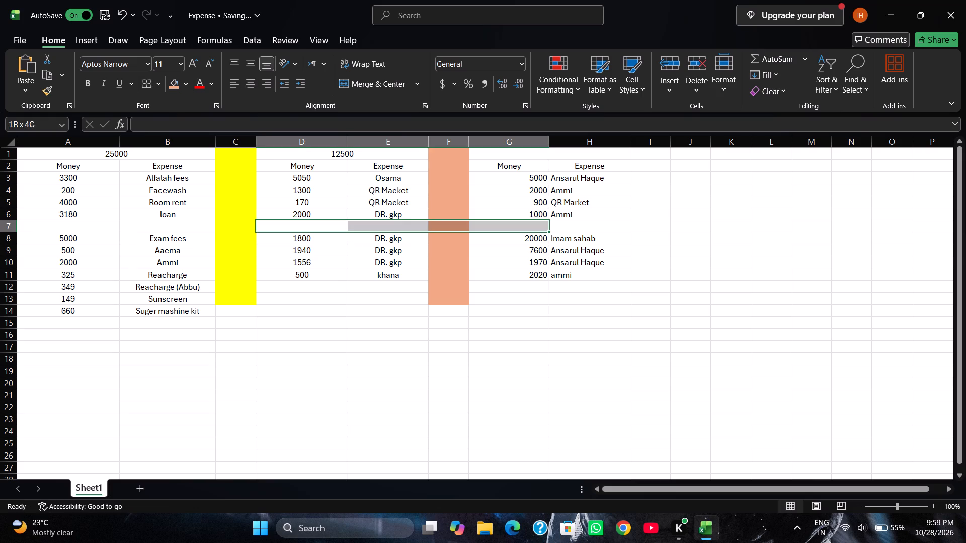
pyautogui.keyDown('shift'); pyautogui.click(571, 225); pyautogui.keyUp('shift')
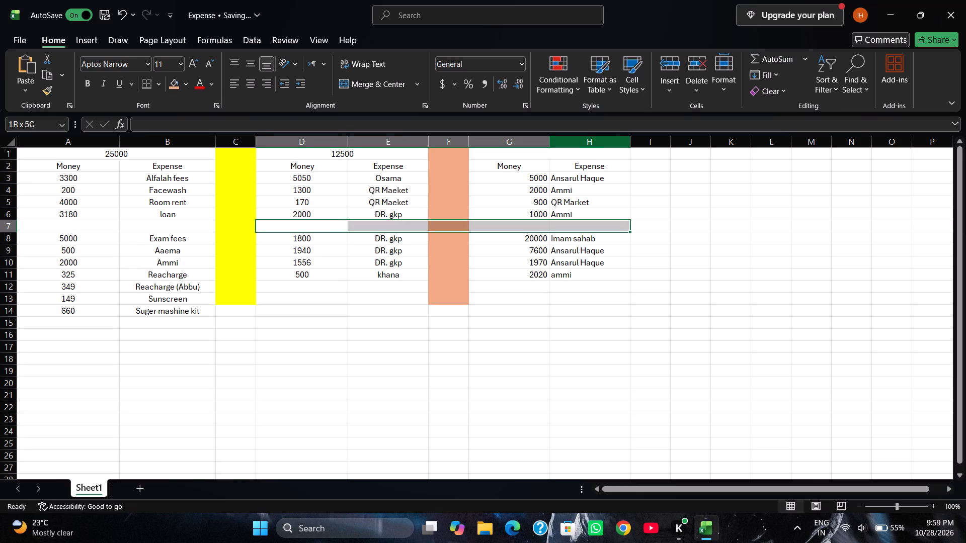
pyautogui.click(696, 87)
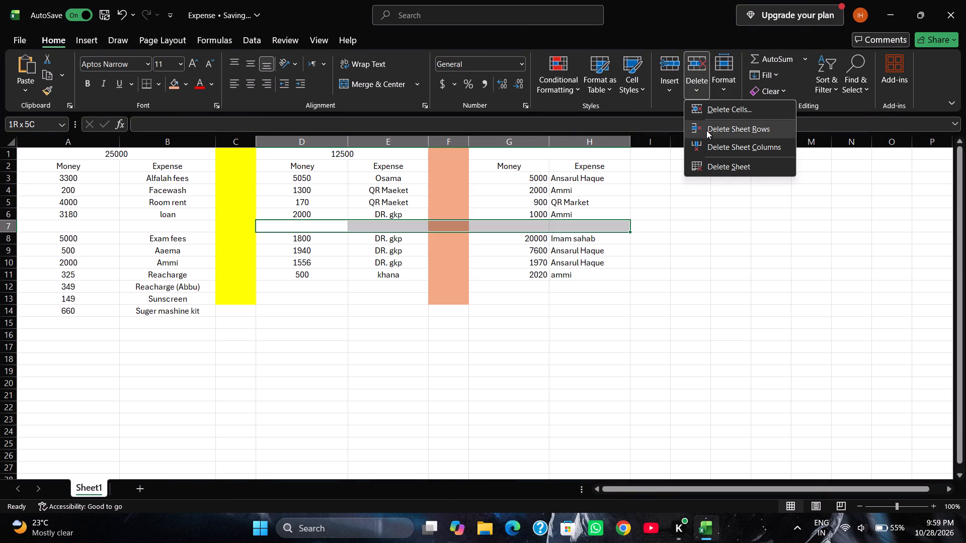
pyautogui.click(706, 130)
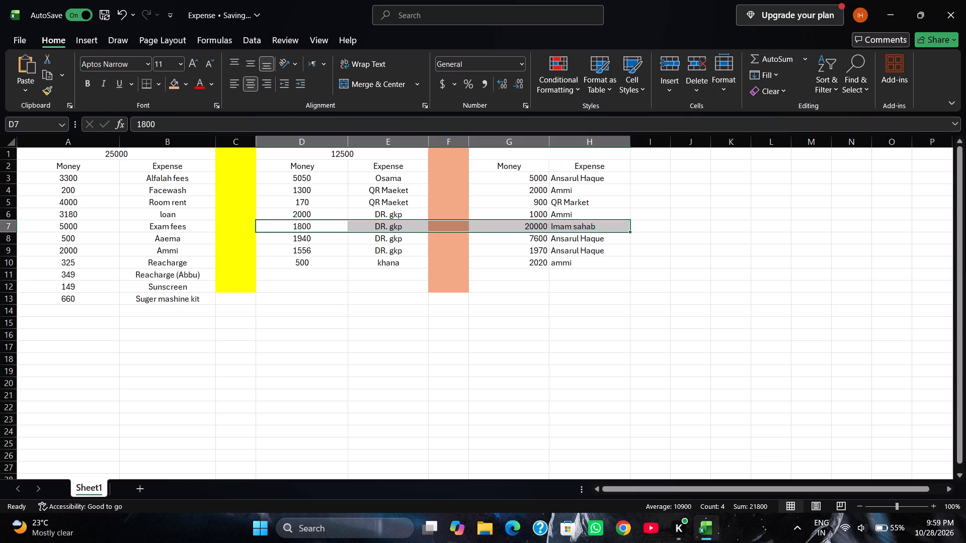
# Fill row 14 of the first table with 3450 under Money and Loan under Expense.
pyautogui.click(76, 311)
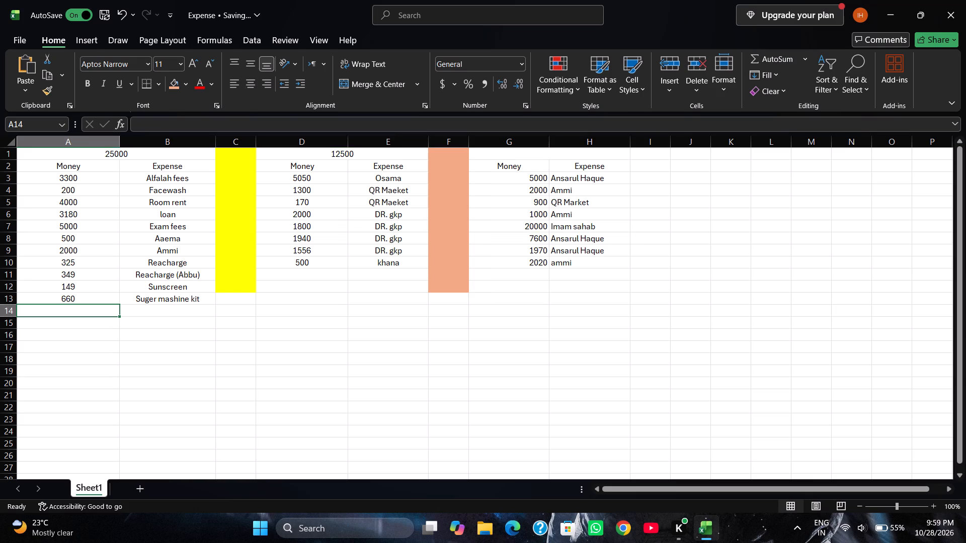
pyautogui.write('3450')
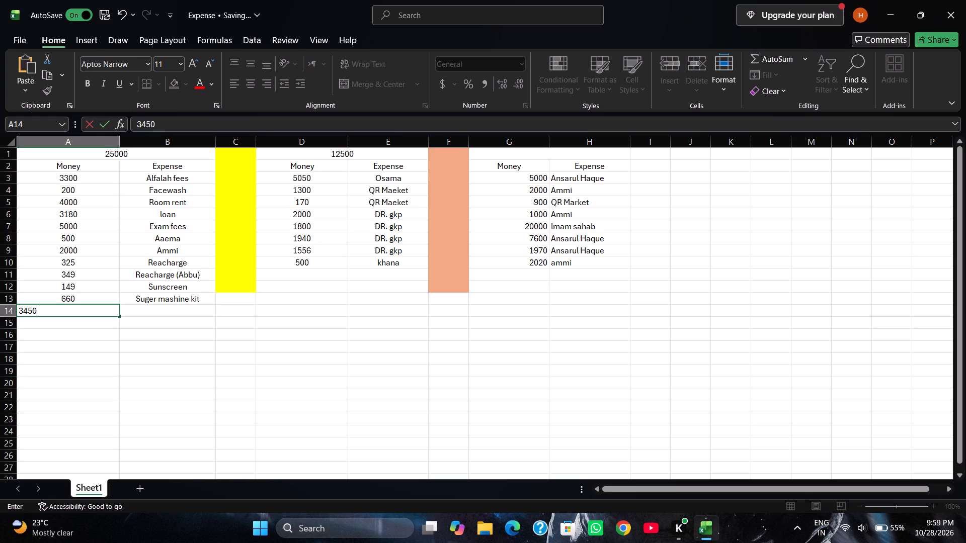
pyautogui.press('Right')
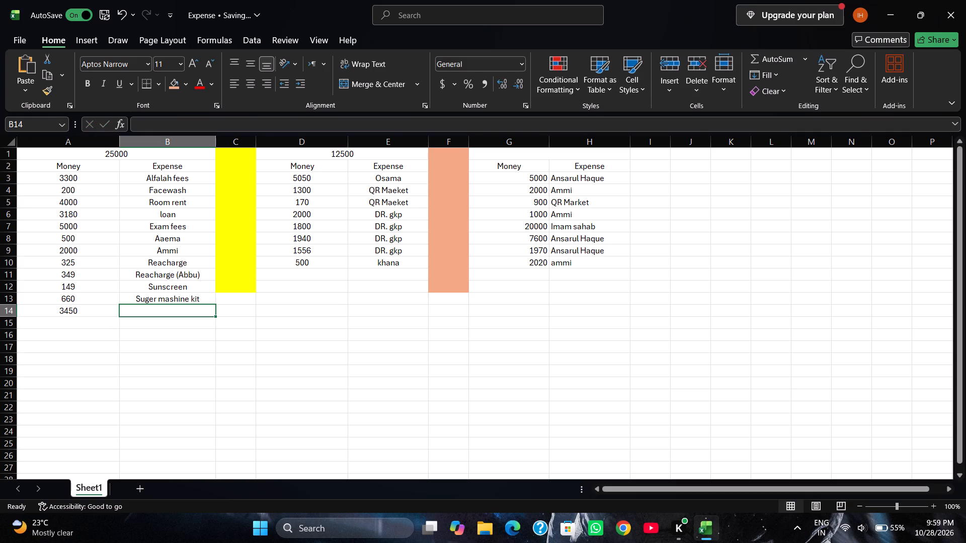
pyautogui.write('loan')
pyautogui.press('BackSpace')
pyautogui.press('BackSpace')
pyautogui.press('BackSpace')
pyautogui.press('BackSpace')
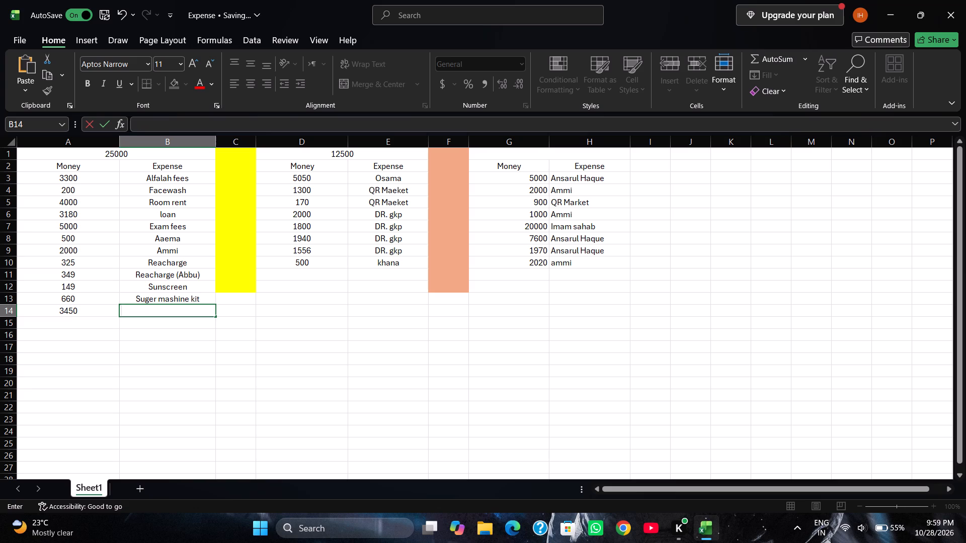
pyautogui.write('Loan')
pyautogui.click(196, 335)
# Extend the yellow divider column's fill from row 12 down to row 14.
pyautogui.click(245, 271)
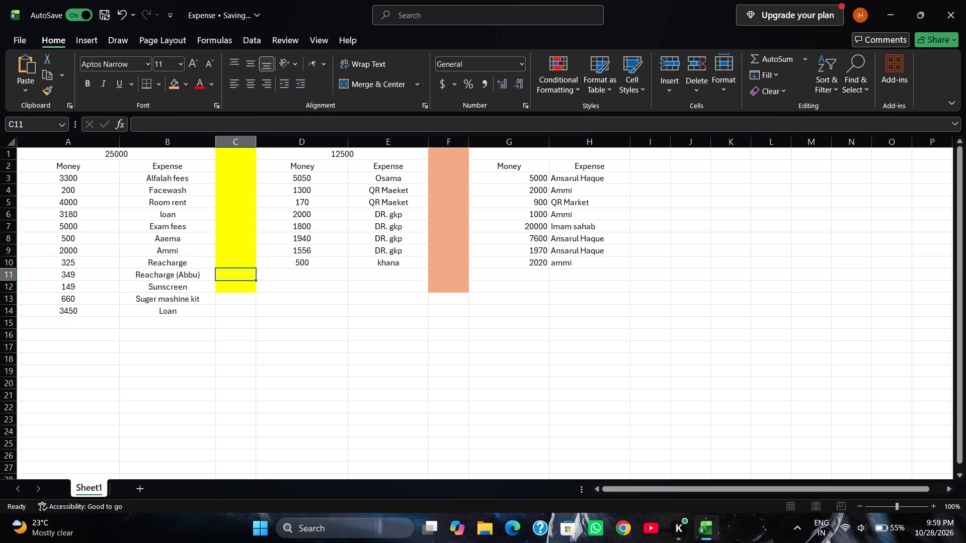
pyautogui.click(251, 289)
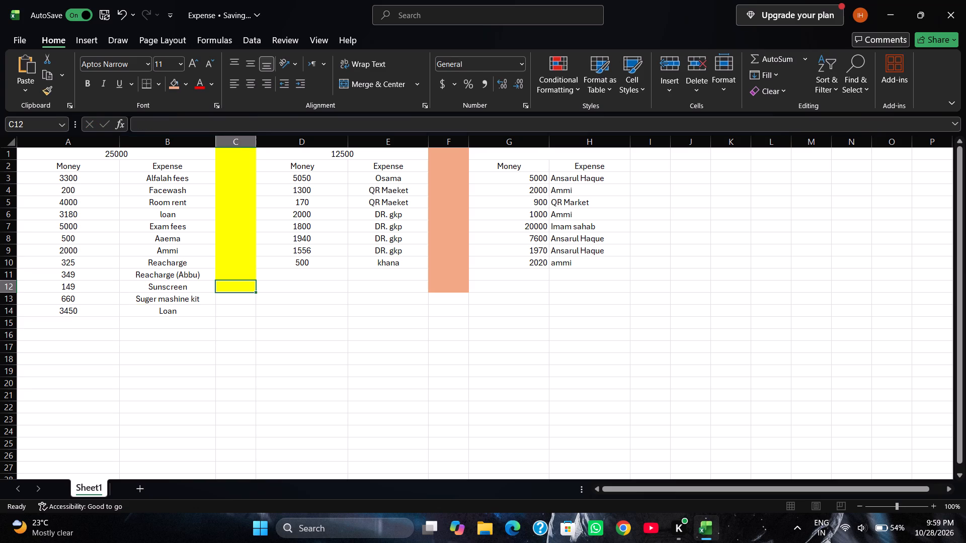
pyautogui.moveTo(253, 292); pyautogui.dragTo(253, 307)
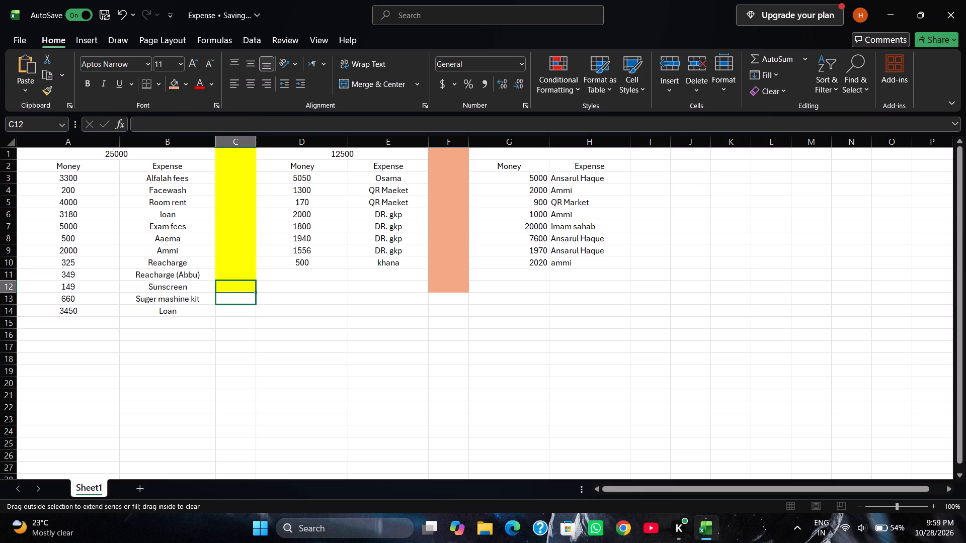
pyautogui.moveTo(253, 307); pyautogui.dragTo(254, 312)
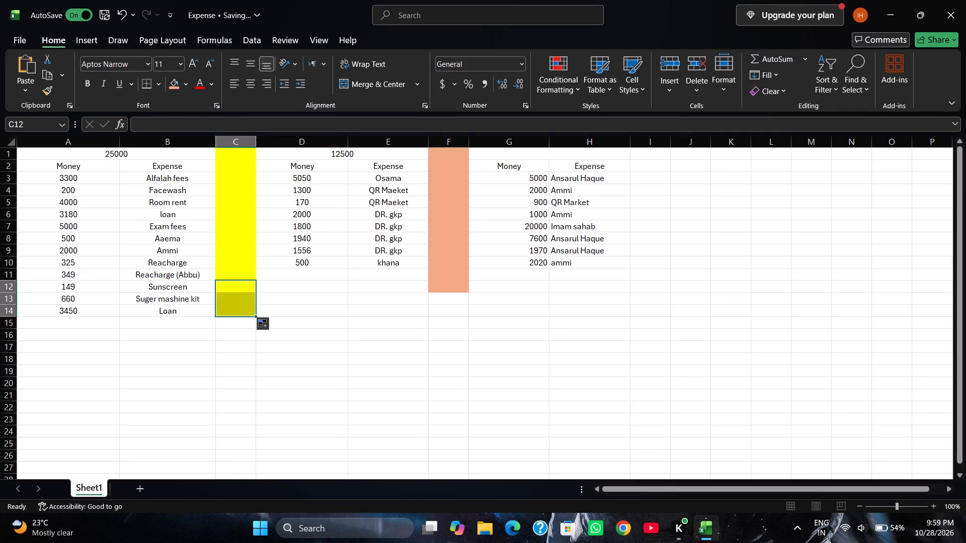
pyautogui.click(405, 323)
pyautogui.click(332, 406)
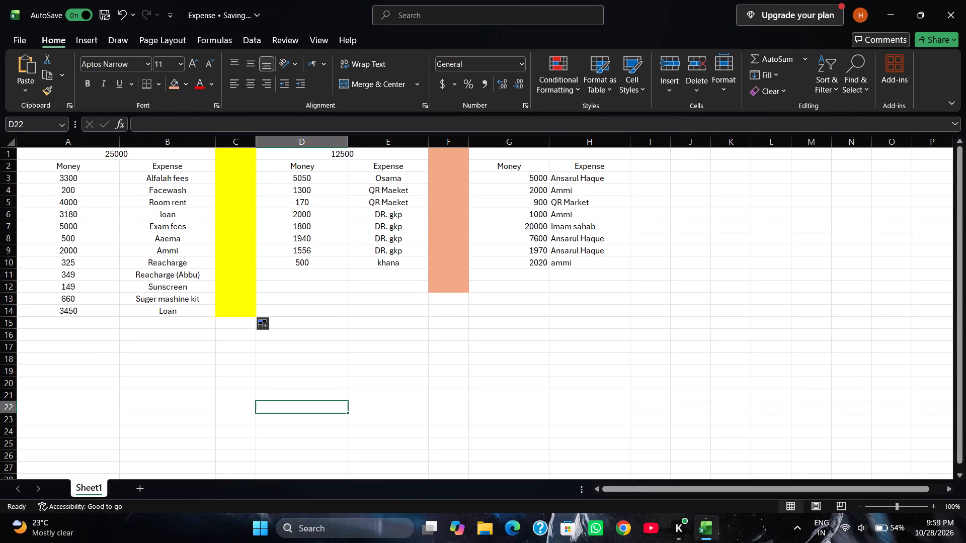
# Select the empty merged cell in row 1 above the third table's Money and Expense headers.
pyautogui.click(559, 154)
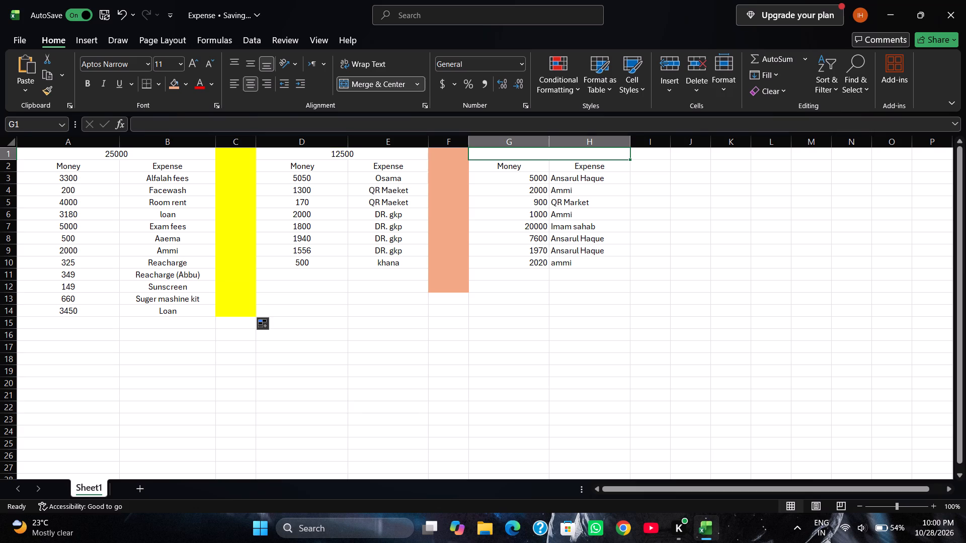
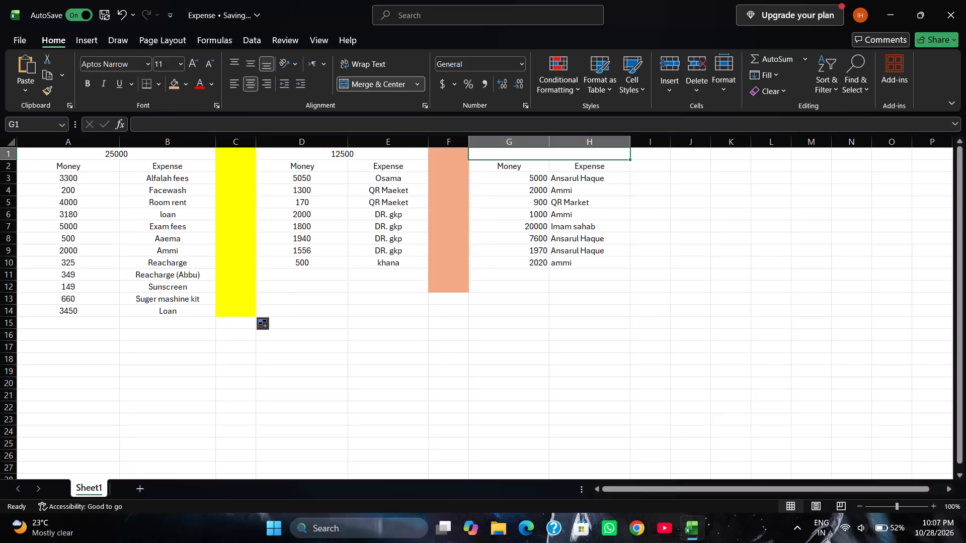
# Enter 45000 in the merged row 1 cell above the third table's Money and Expense headers.
pyautogui.click(548, 155)
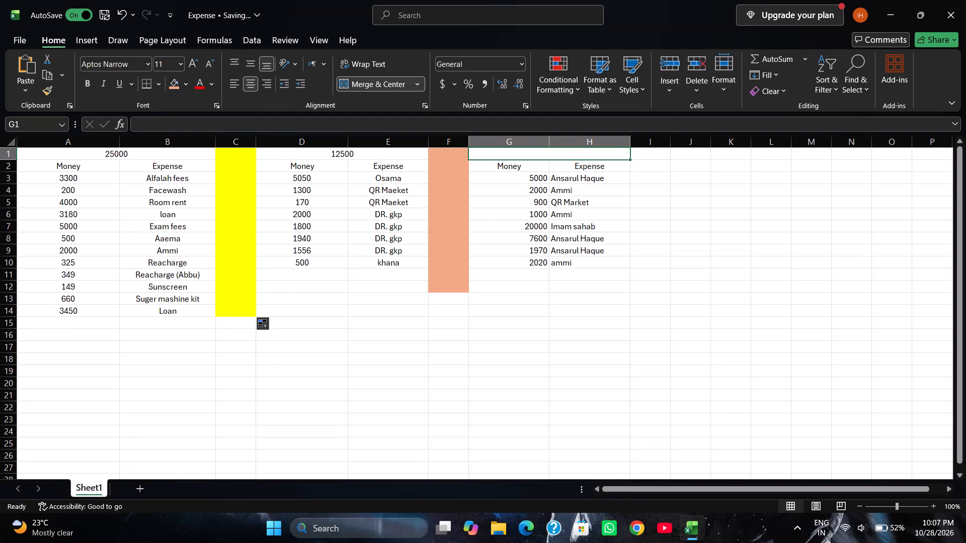
pyautogui.click(548, 155)
pyautogui.doubleClick(548, 155)
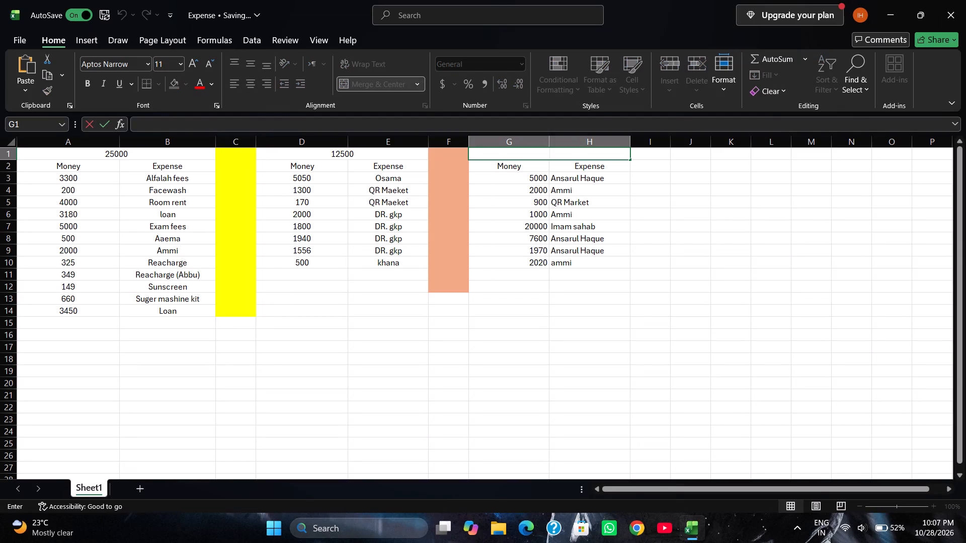
pyautogui.write('4500')
pyautogui.press('0')
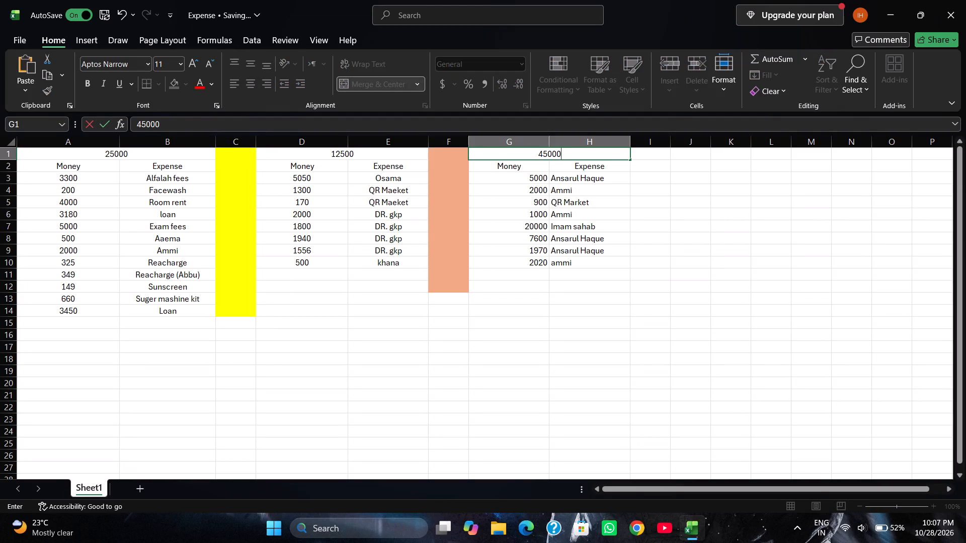
pyautogui.click(578, 341)
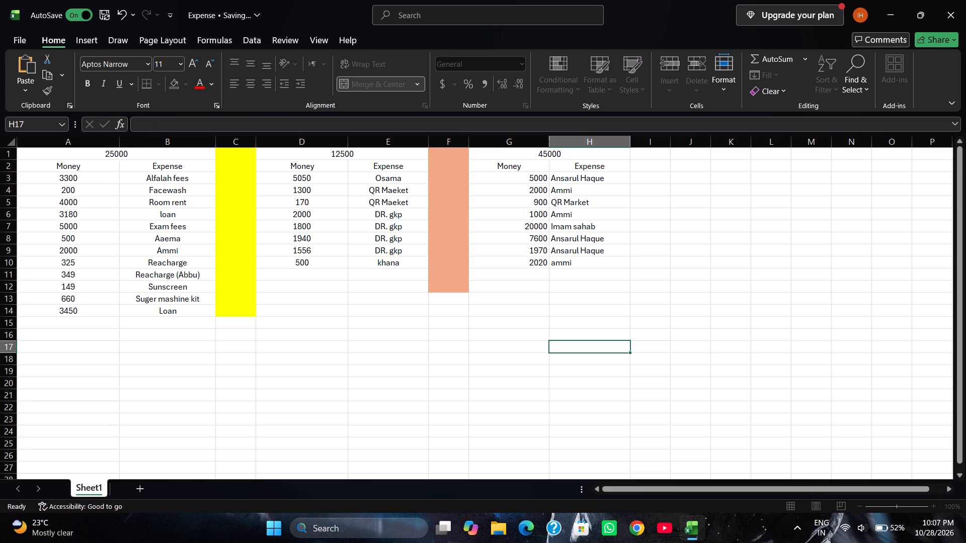
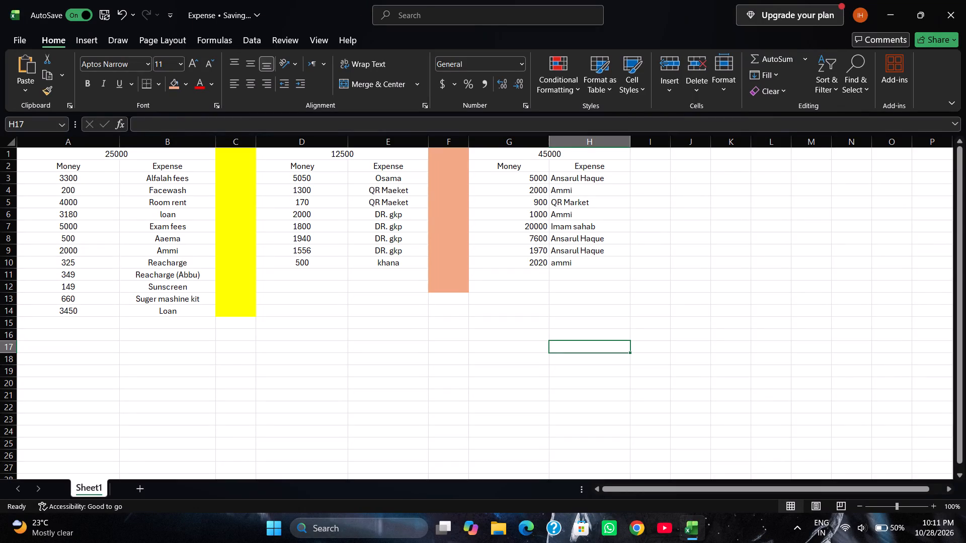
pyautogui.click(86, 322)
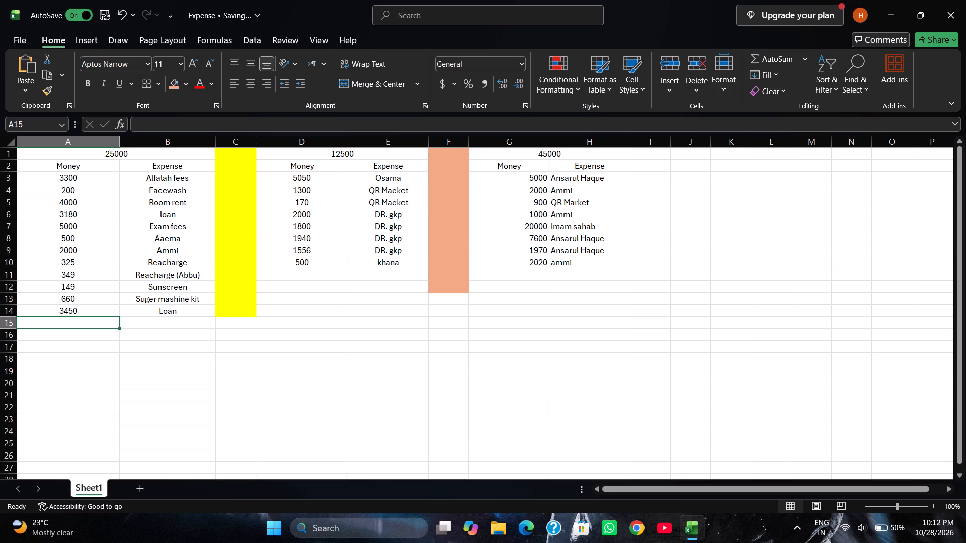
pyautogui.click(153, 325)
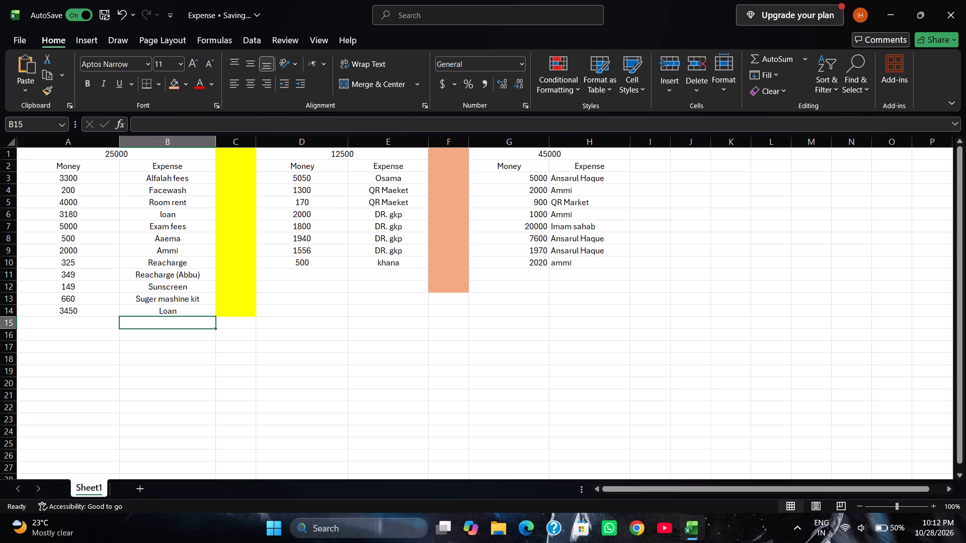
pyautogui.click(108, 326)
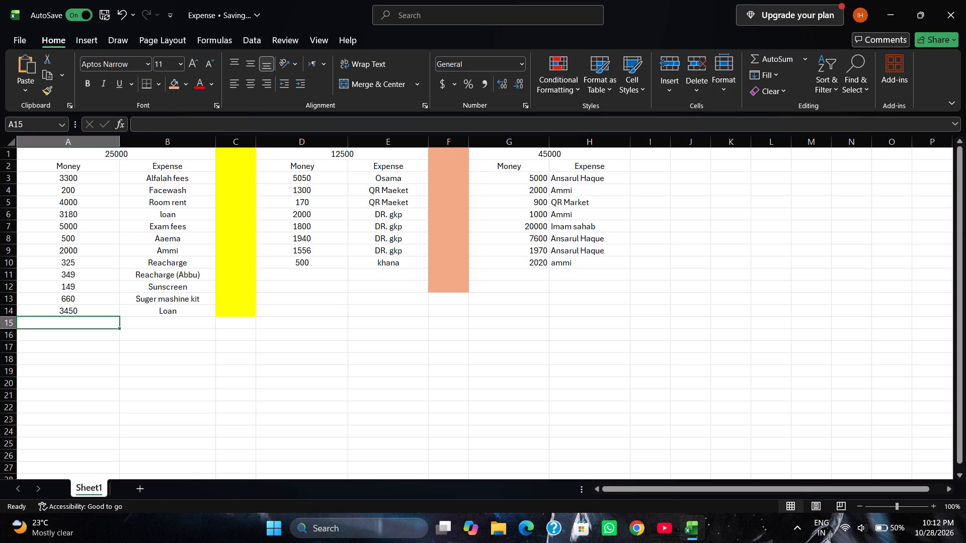
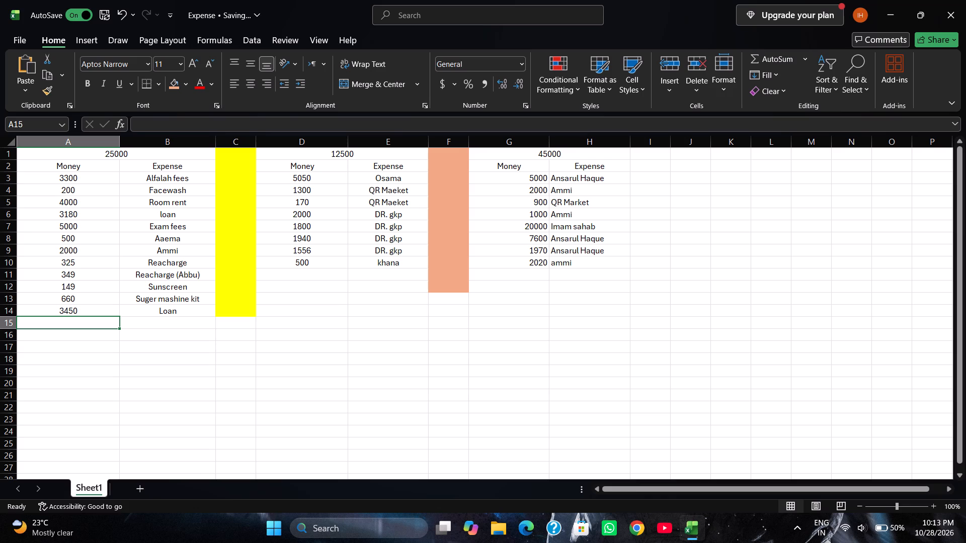
# Enter 1800 in cell A15 as the next amount in the first table's Money column.
pyautogui.doubleClick(78, 322)
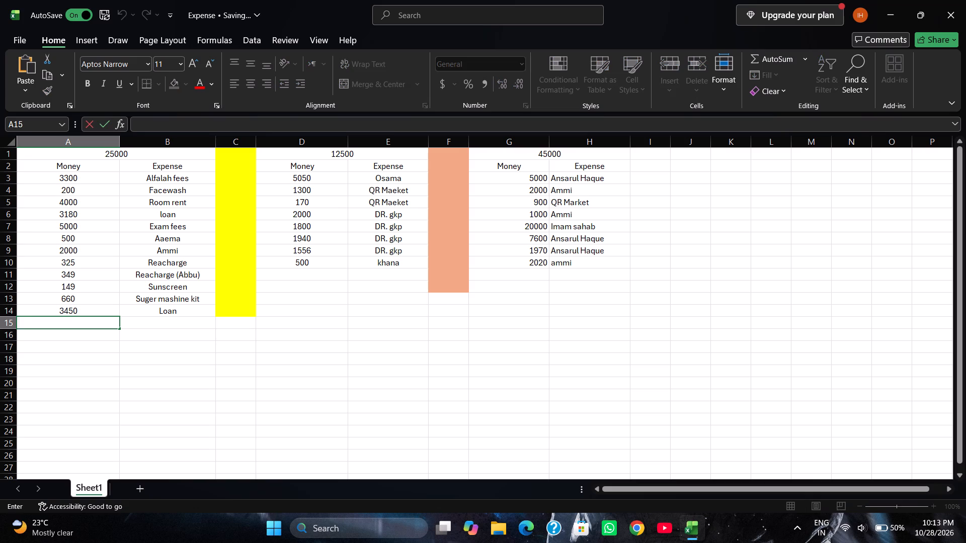
pyautogui.write('1800')
pyautogui.click(156, 325)
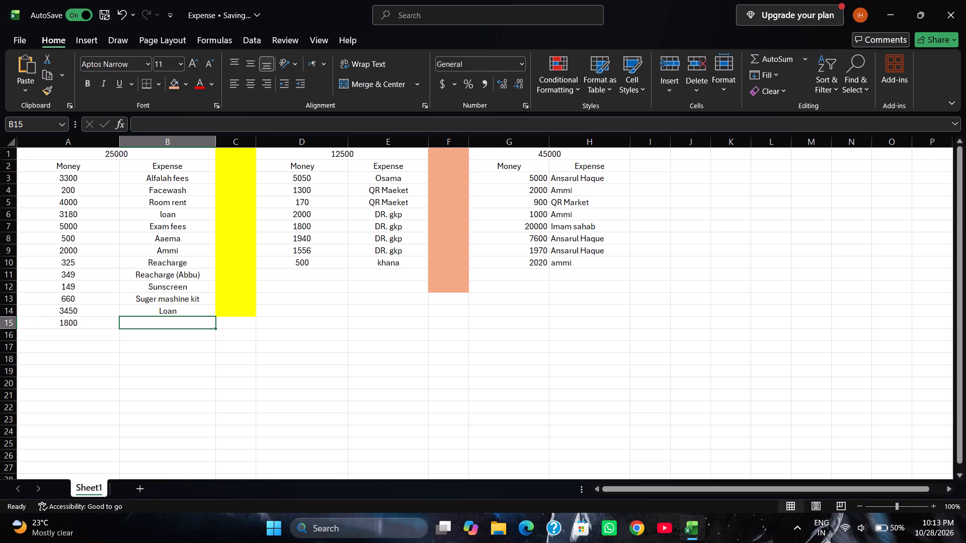
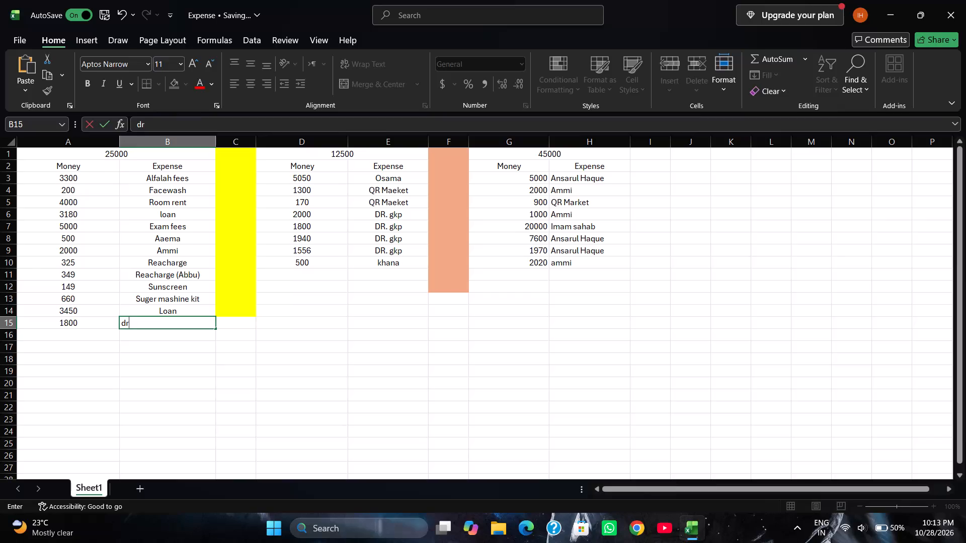
# Complete the expense entry in cell B15 beside 1800 as DR.gkp, with both letters of the prefix capitalised.
pyautogui.press('.')
pyautogui.write('gkp')
pyautogui.press('Left')
pyautogui.press('Left')
pyautogui.press('Left')
pyautogui.press('Right')
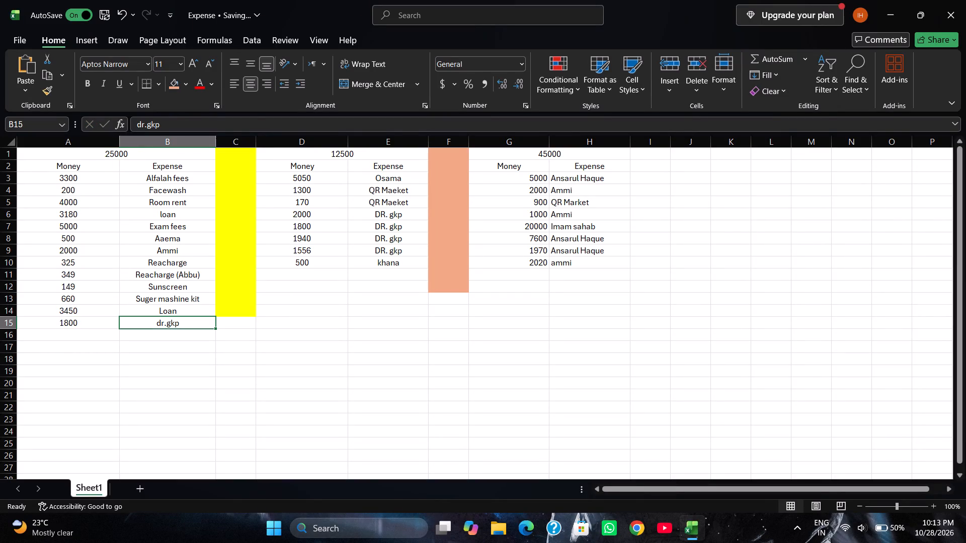
pyautogui.doubleClick(156, 325)
pyautogui.press('Right')
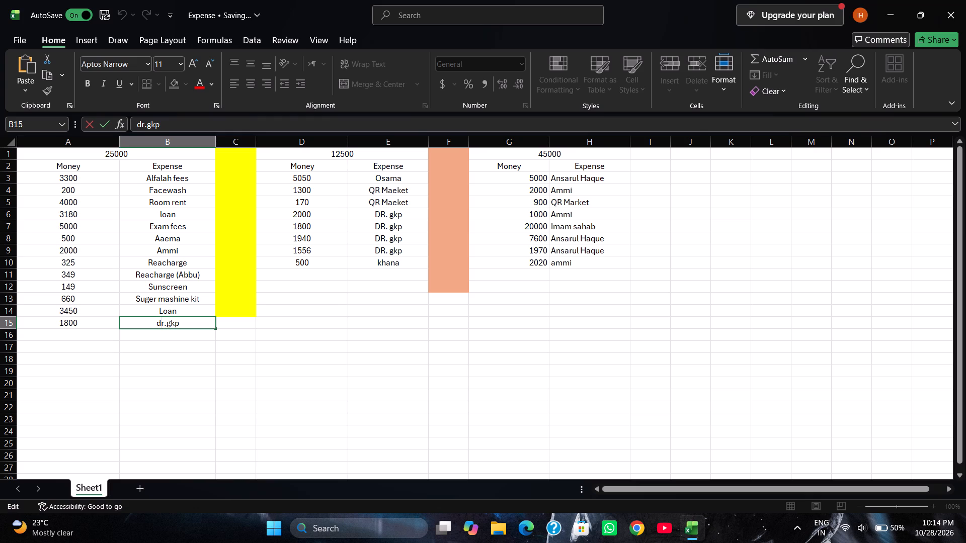
pyautogui.press('BackSpace')
pyautogui.hotkey('shift', 'd')
pyautogui.press('Right')
pyautogui.press('BackSpace')
pyautogui.hotkey('shift', 'r')
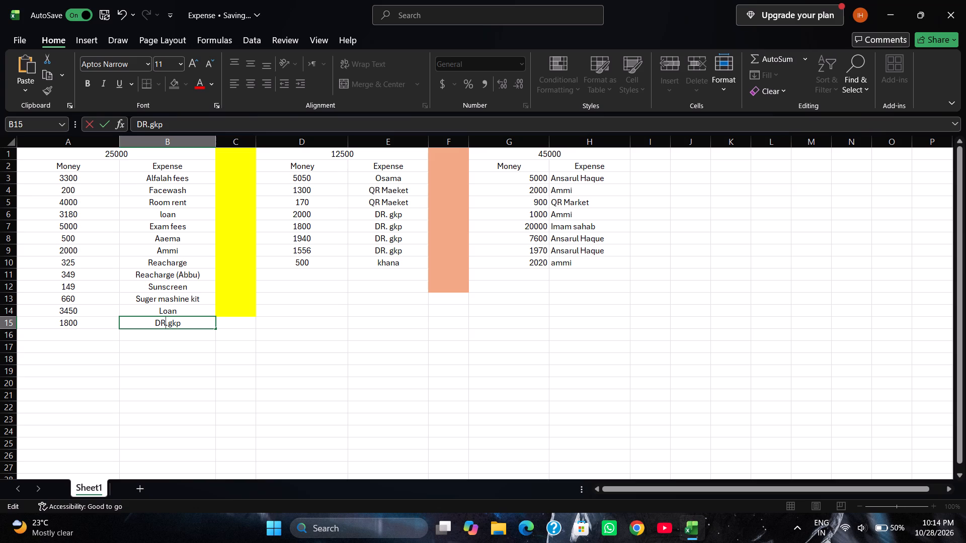
# Extend the yellow divider fill in column C from row 14 down to row 15.
pyautogui.click(235, 308)
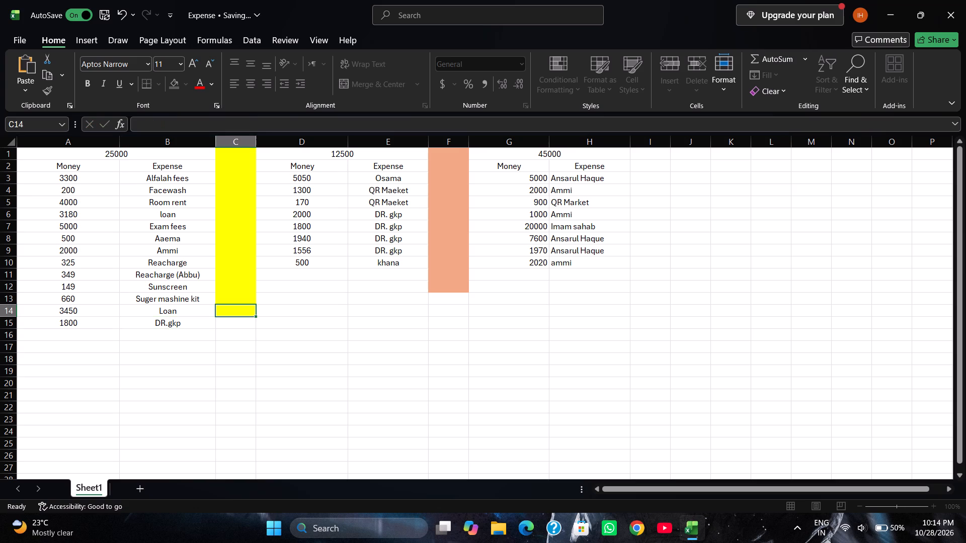
pyautogui.moveTo(257, 317); pyautogui.dragTo(257, 330)
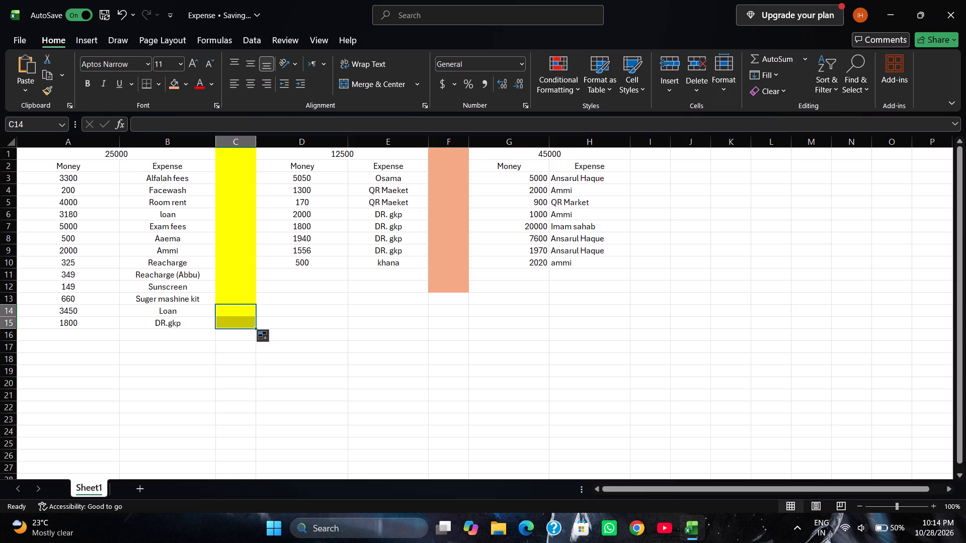
# Minimise the Expense workbook and open the Kuro shortcut on the desktop.
pyautogui.click(896, 18)
pyautogui.doubleClick(372, 122)
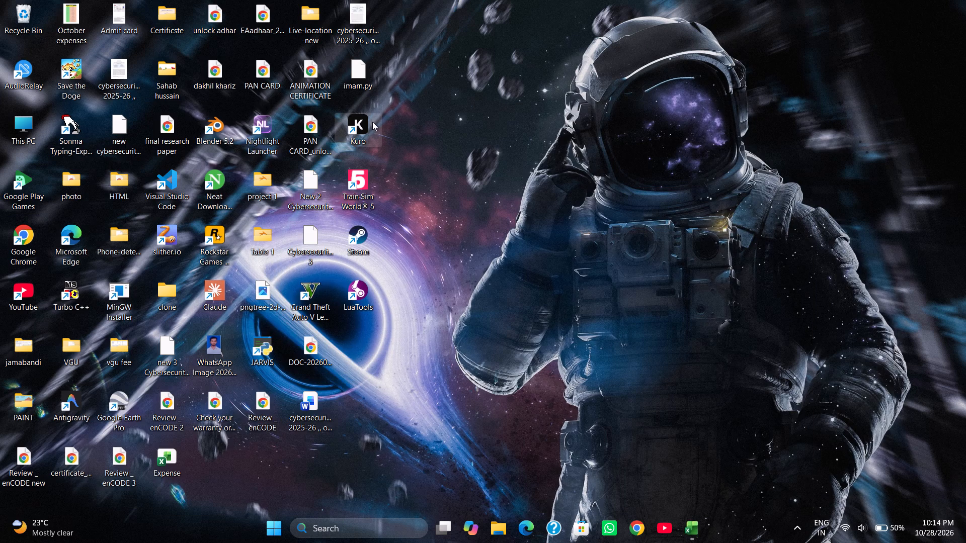